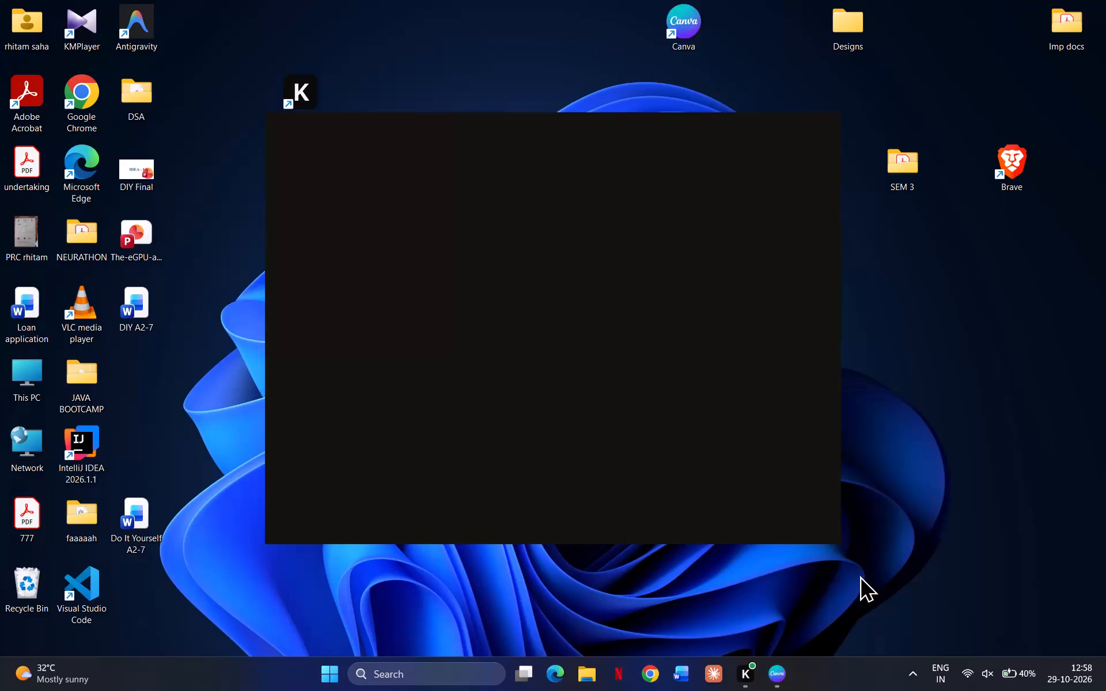
Switch to Canva and browse the design templates.
click(781, 677)
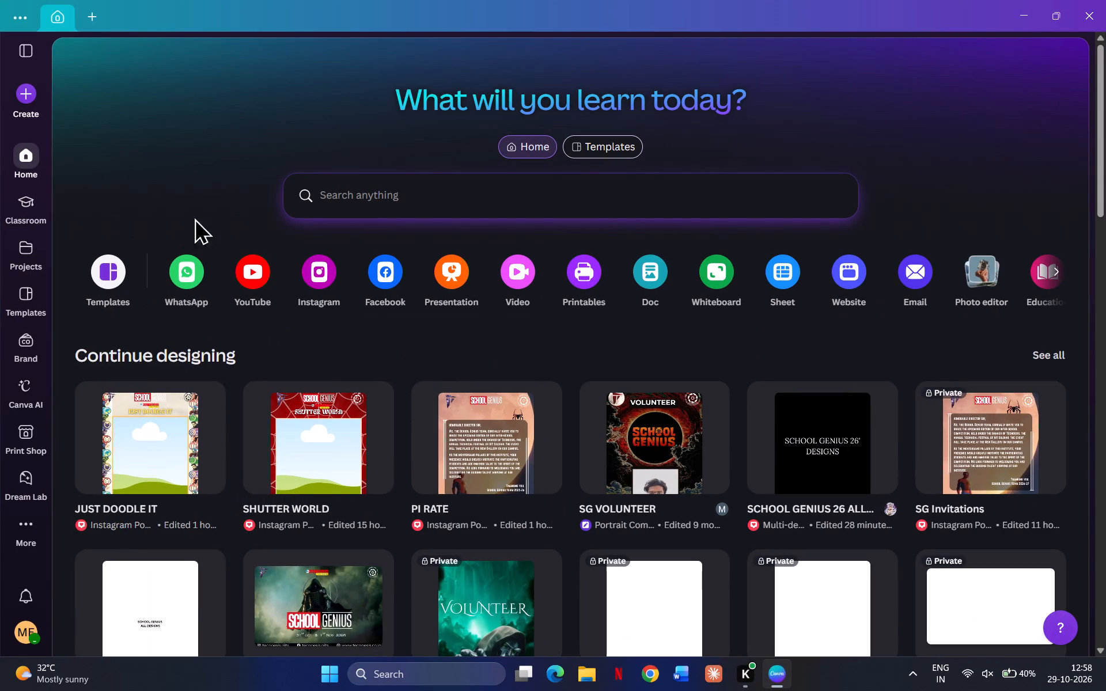
scroll(230, 408, down, 2)
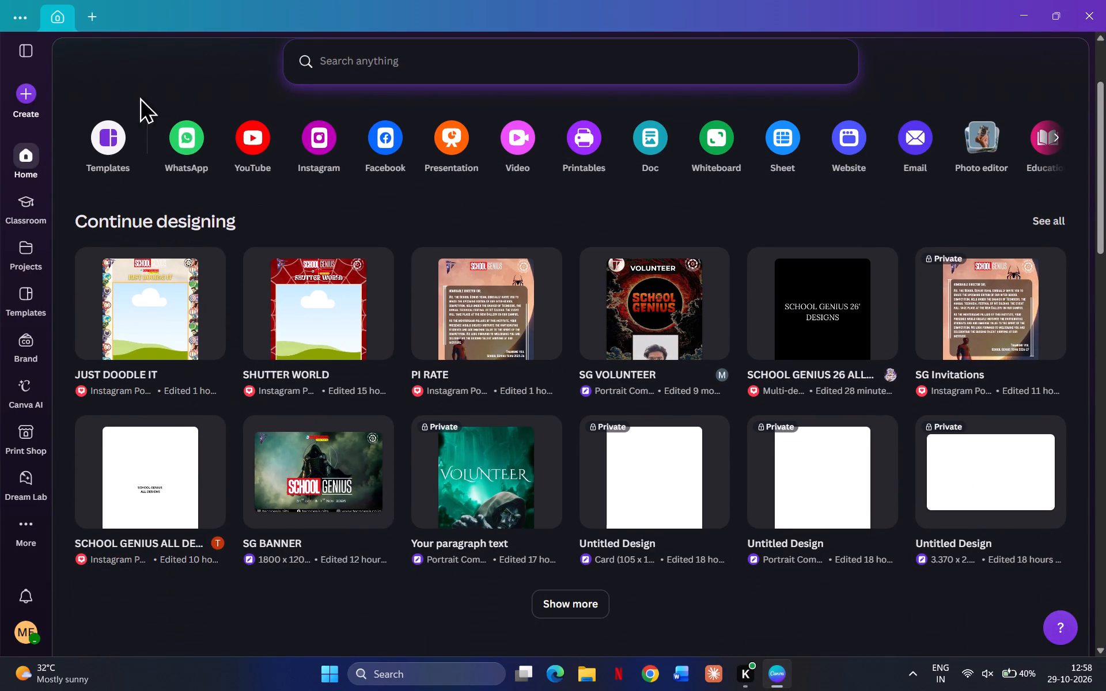
click(124, 145)
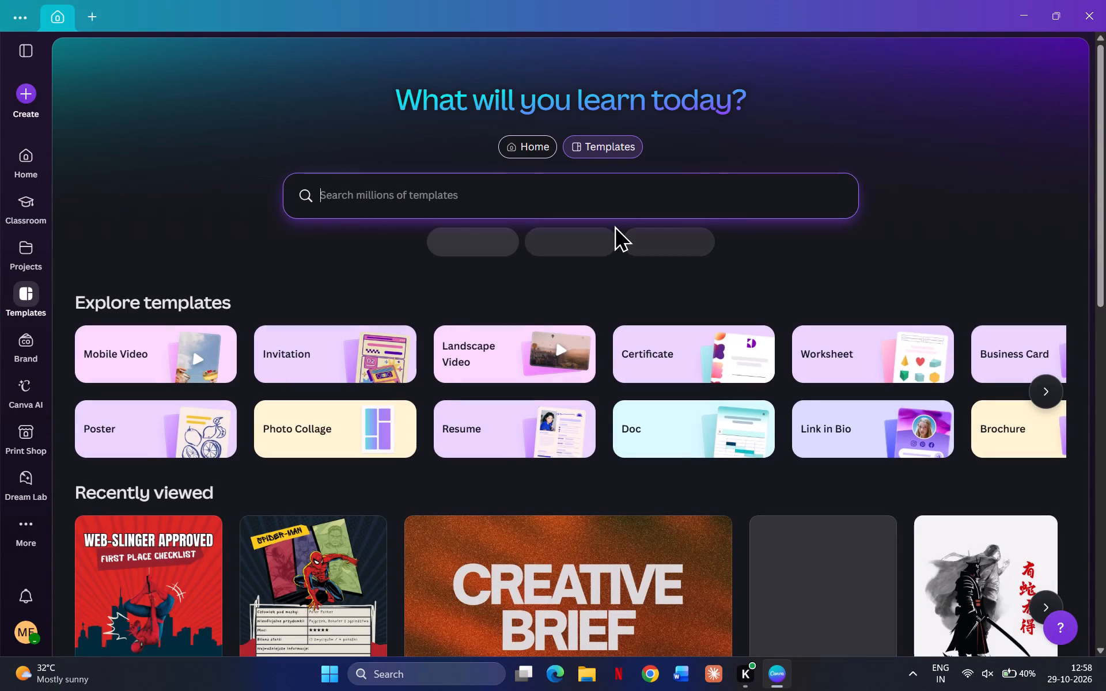
scroll(581, 297, right, 1)
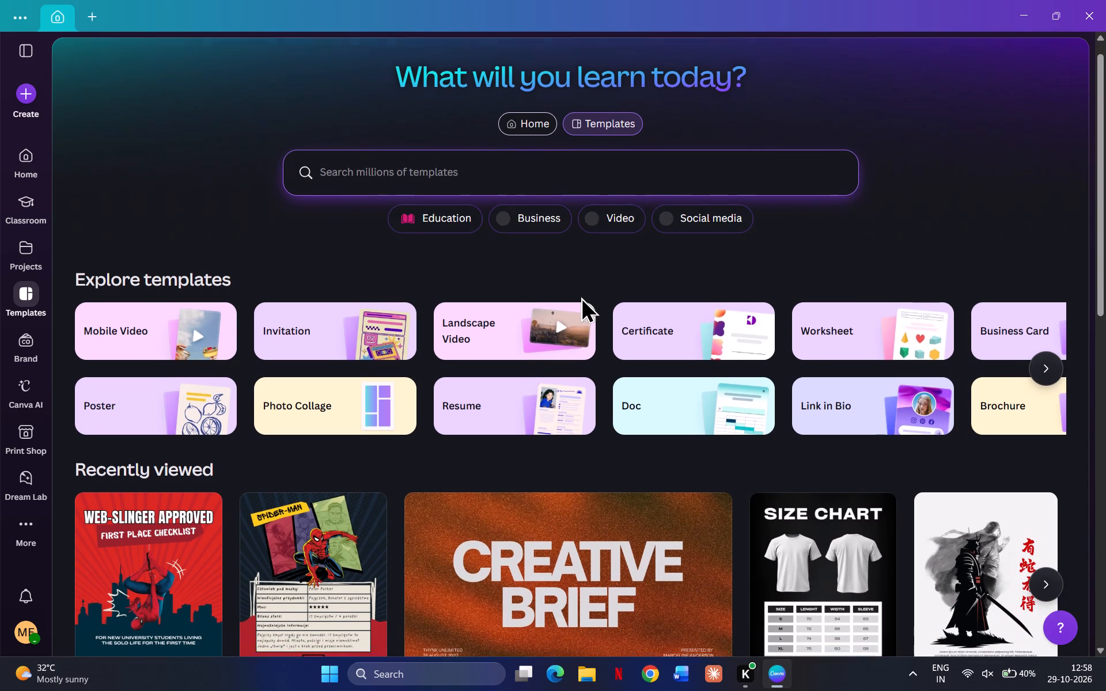
scroll(581, 297, right, 2)
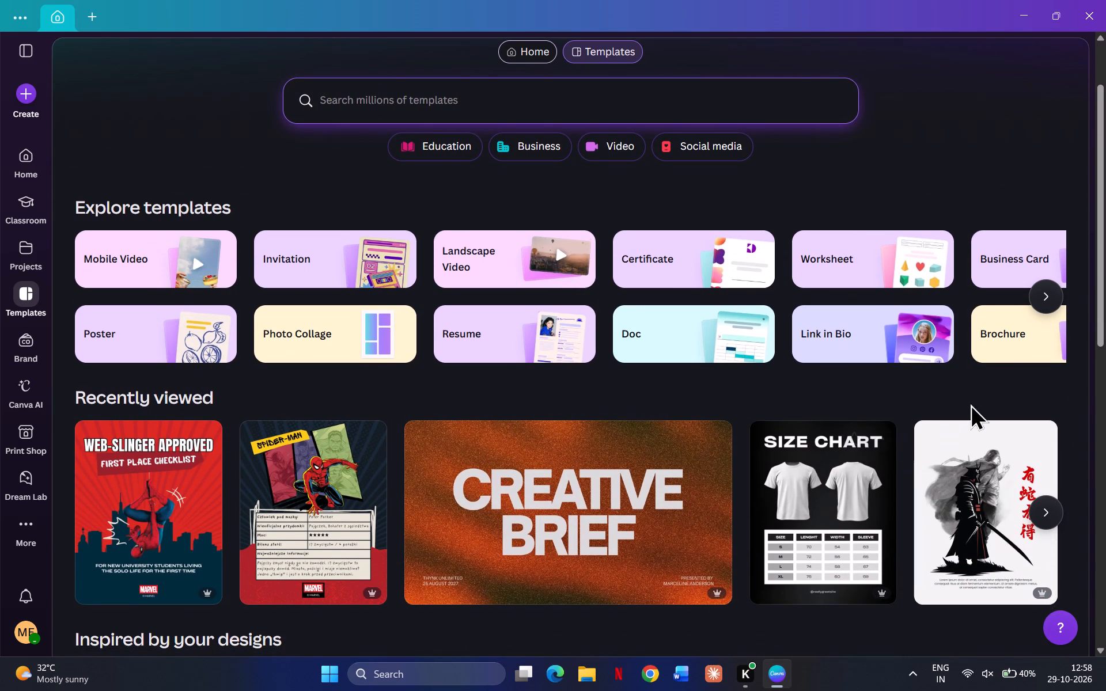
Look through the Explore templates categories and the recently viewed and suggested designs on the Templates page.
click(1047, 297)
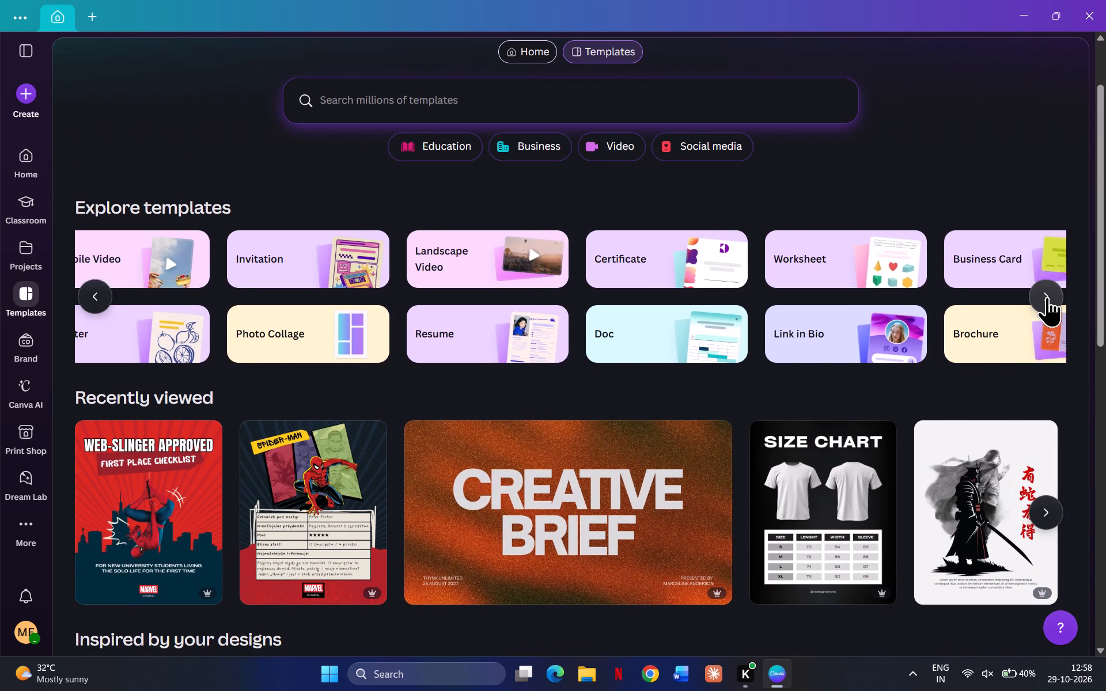
click(1044, 292)
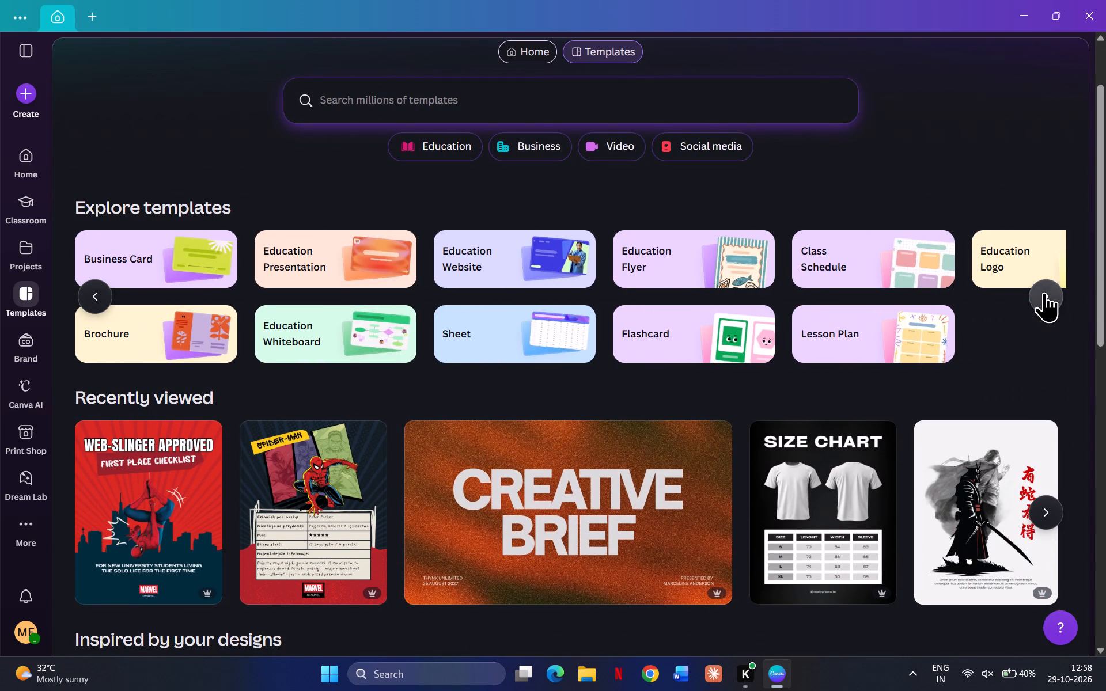
click(98, 294)
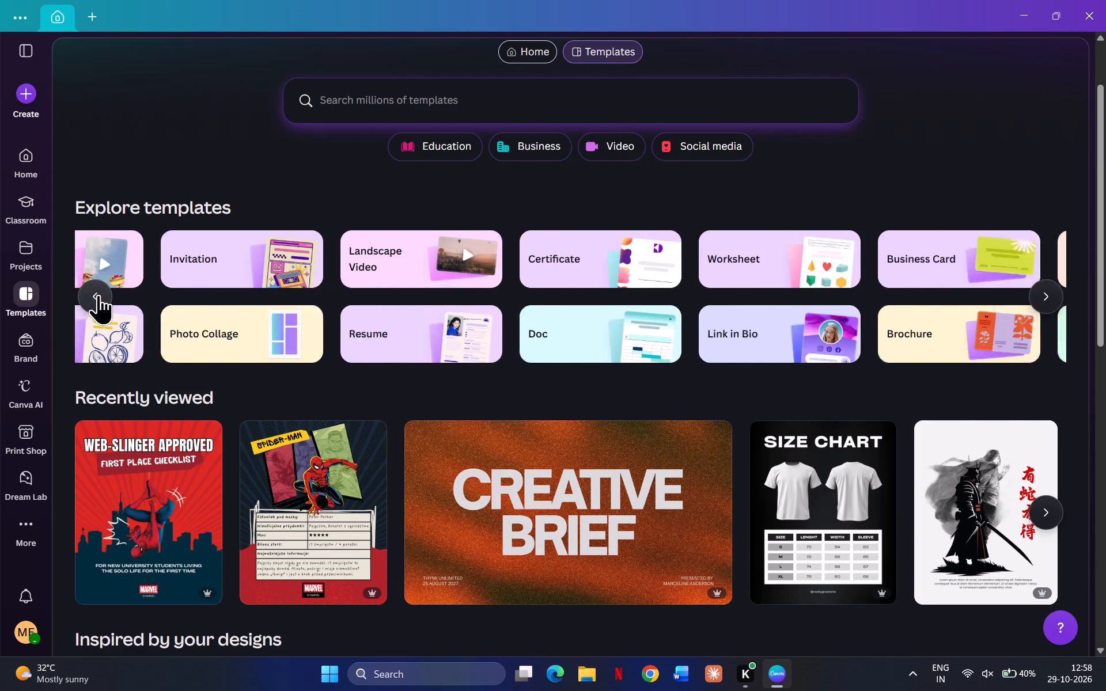
click(98, 294)
scroll(506, 379, right, 1)
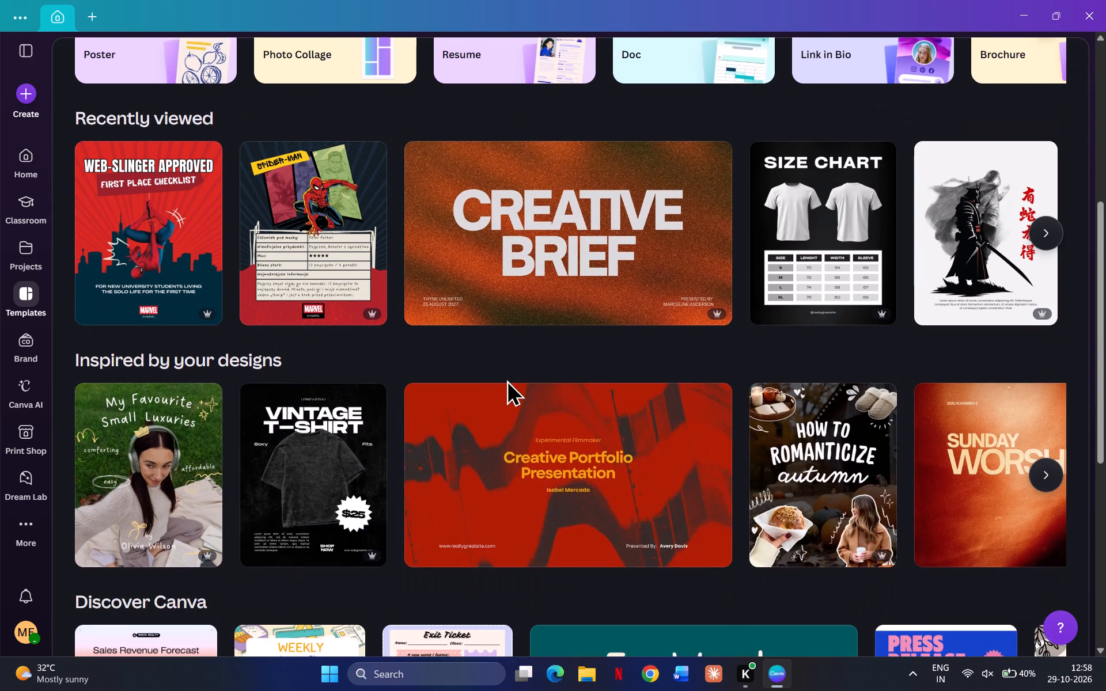
scroll(506, 379, right, 1)
scroll(506, 379, down, 1)
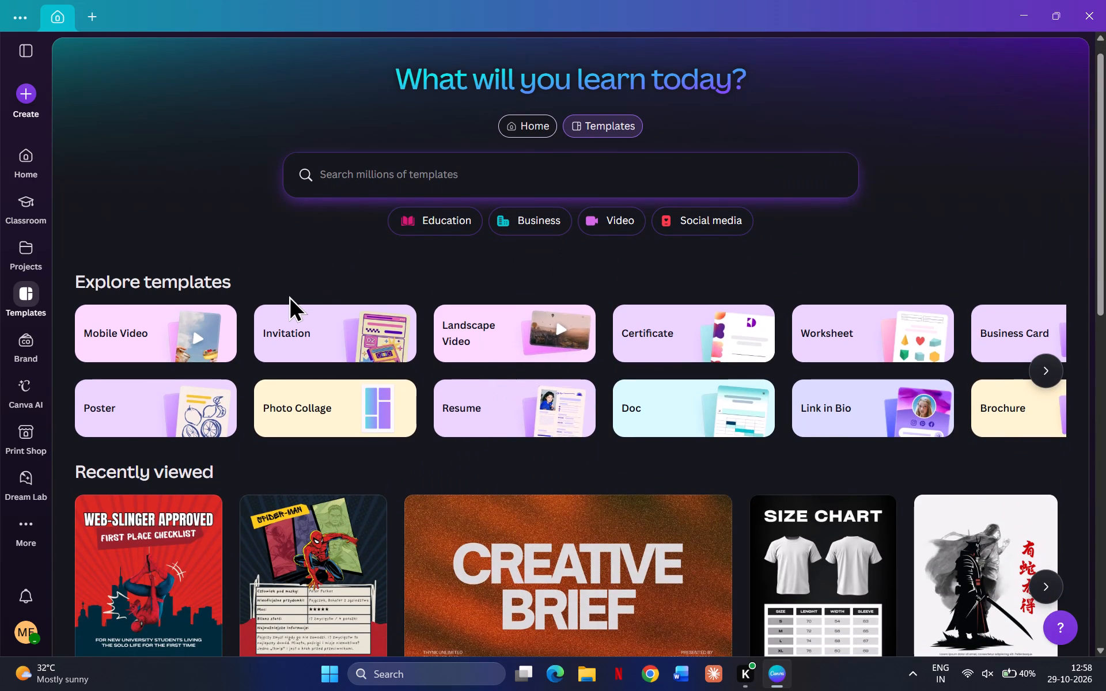
Create a blank Instagram Post (4:5) design from the home page and collapse the templates pane beside the canvas.
click(40, 155)
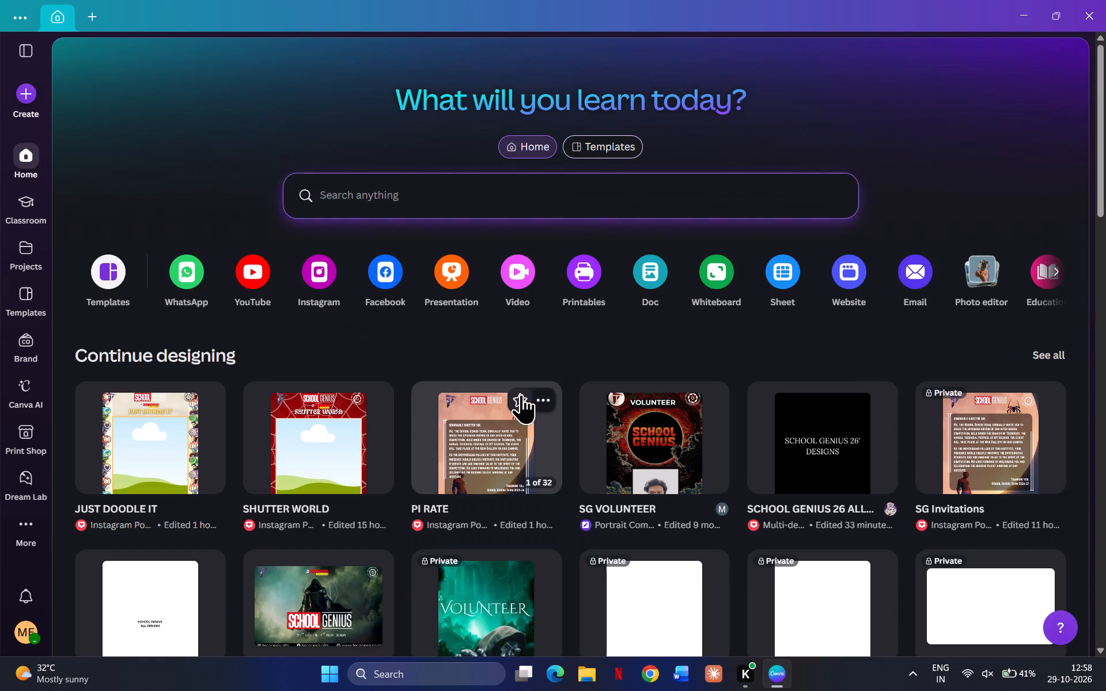
click(327, 272)
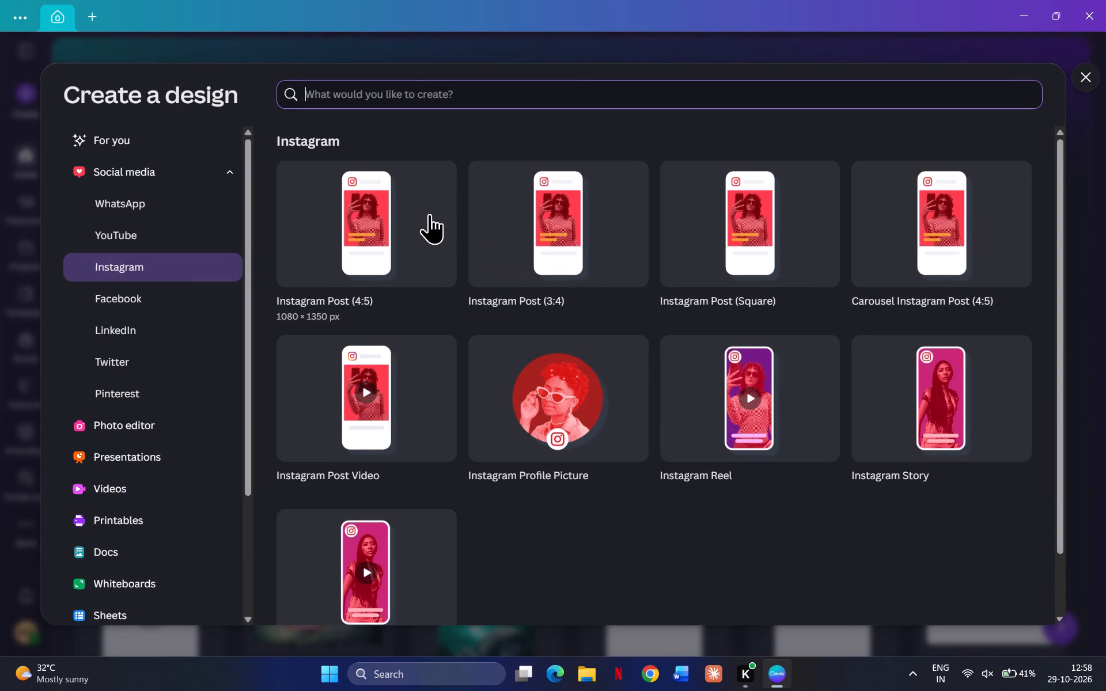
click(400, 228)
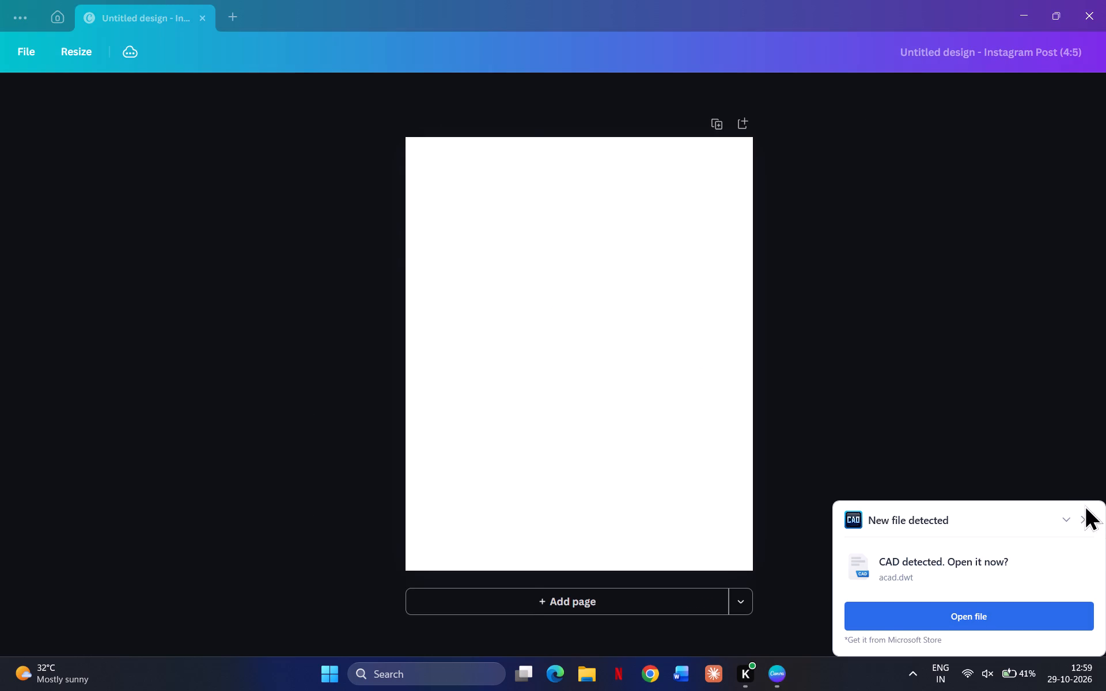
click(1077, 517)
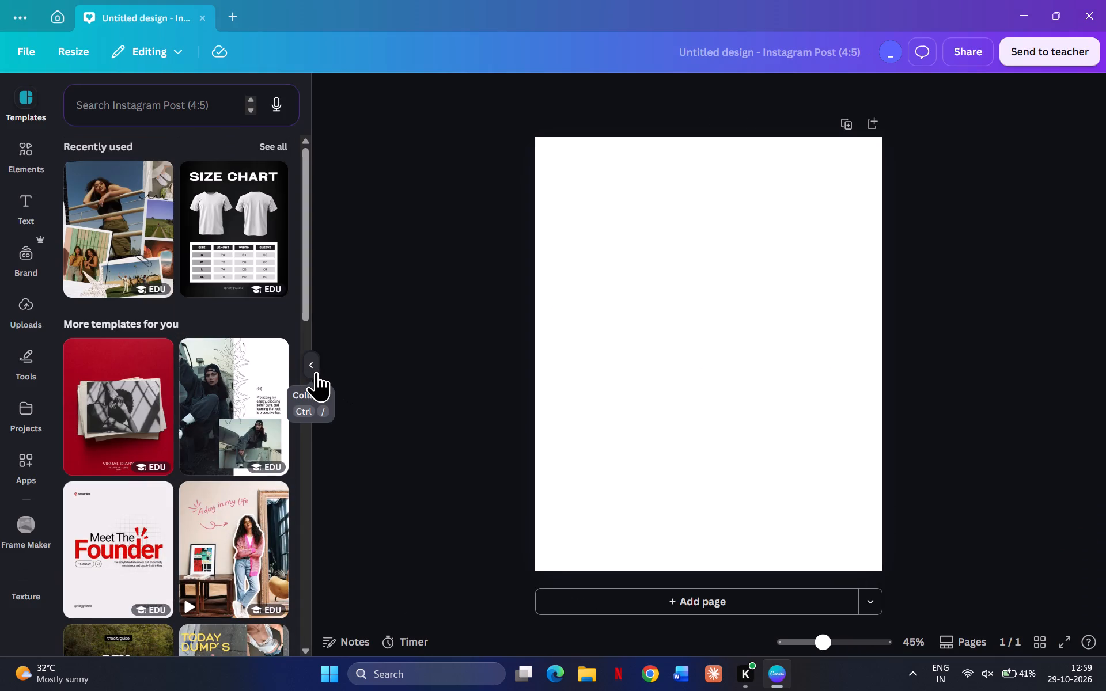
click(316, 371)
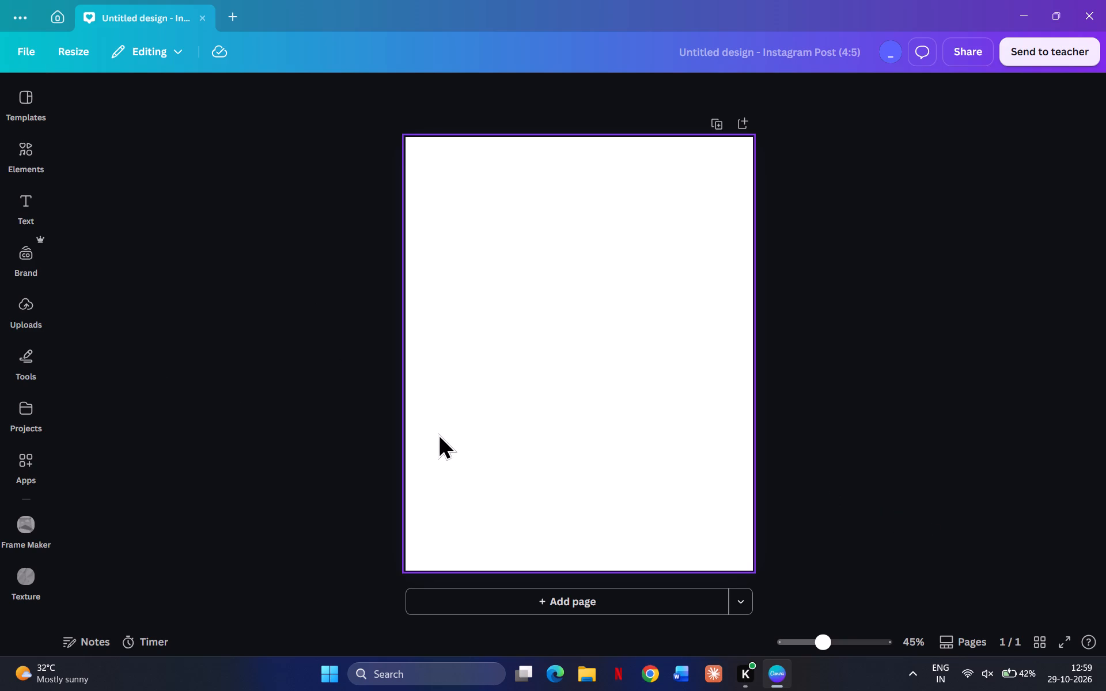
Start a file upload and look through the images in the SG folder.
click(29, 325)
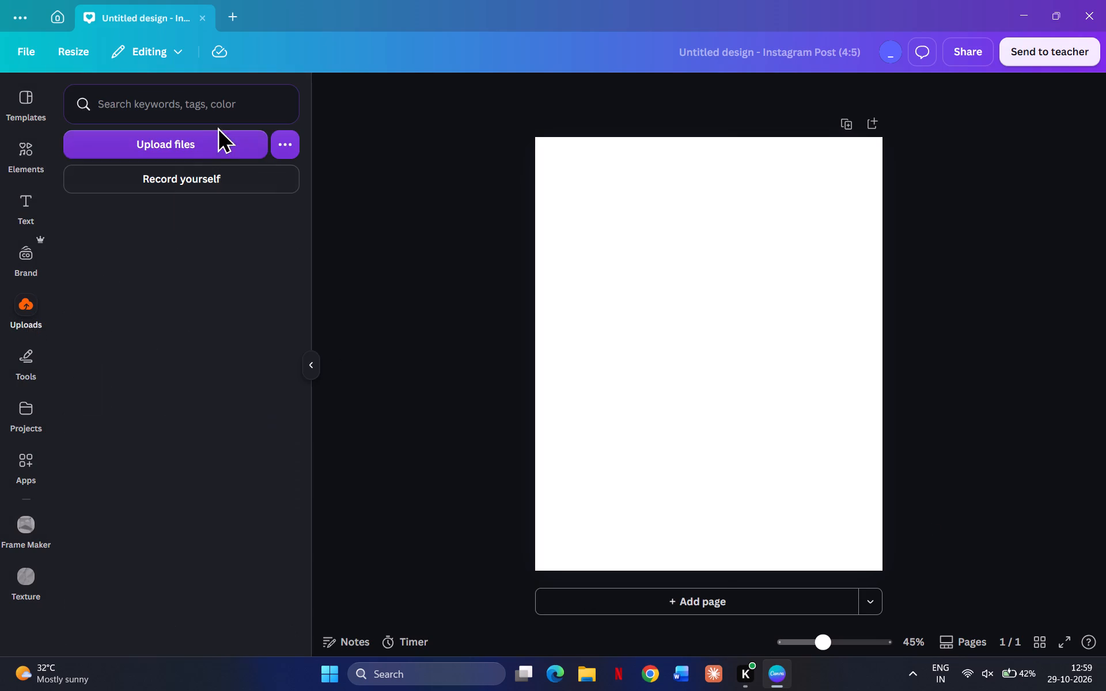
click(204, 149)
scroll(251, 317, down, 1)
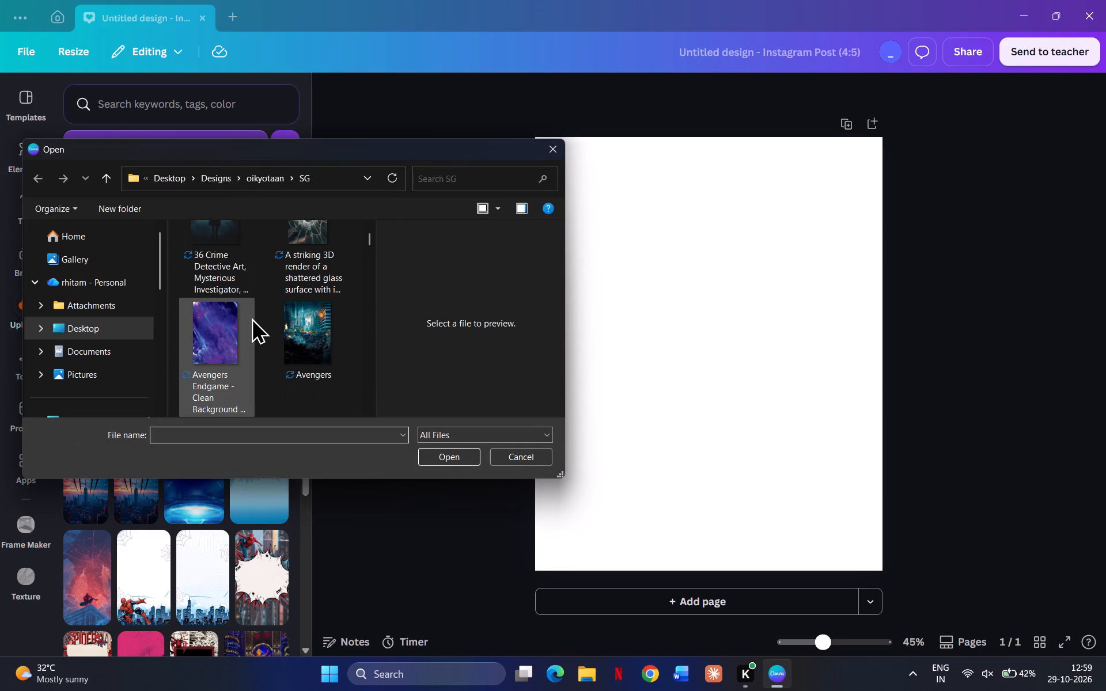
scroll(251, 317, down, 10)
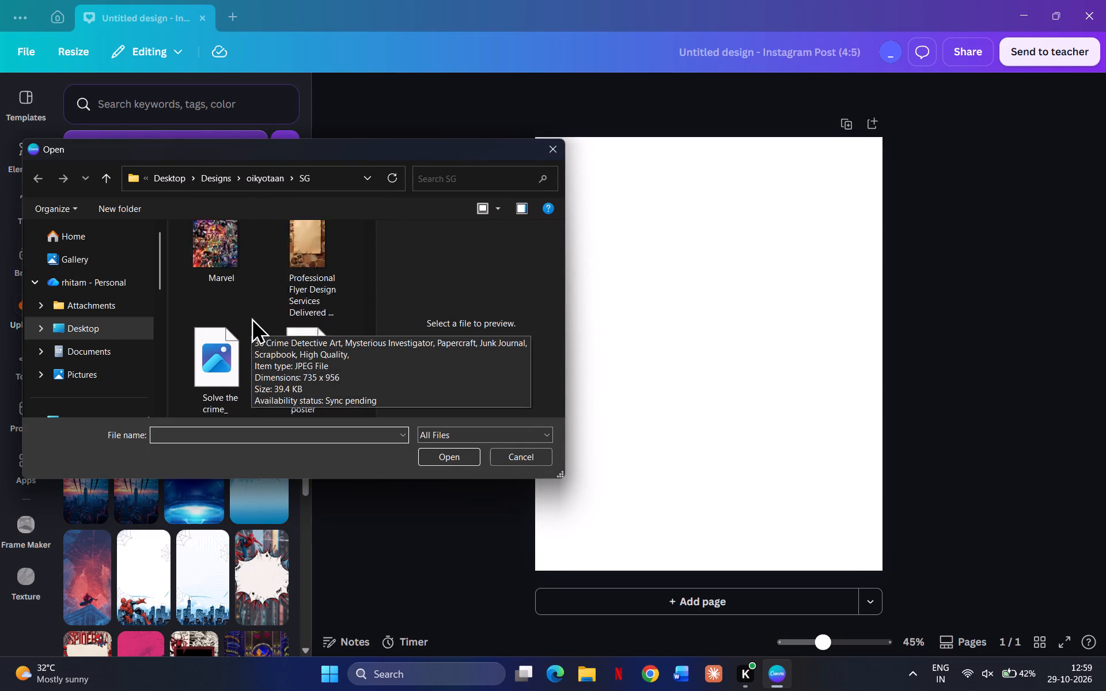
scroll(251, 317, down, 1)
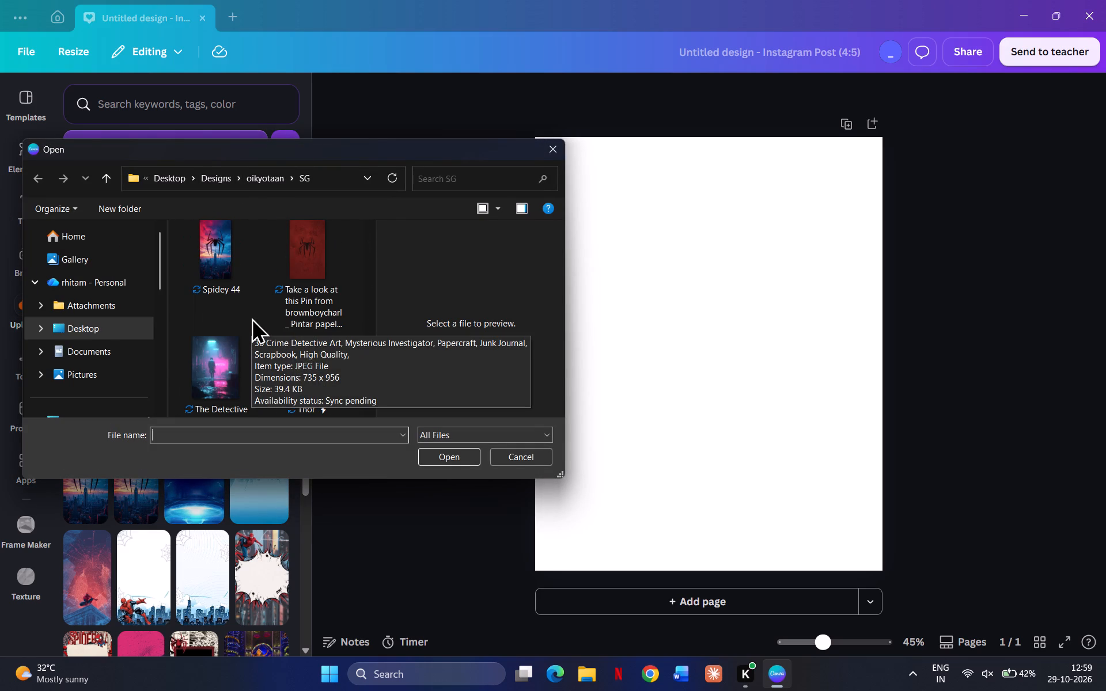
scroll(251, 317, up, 20)
scroll(251, 317, up, 2)
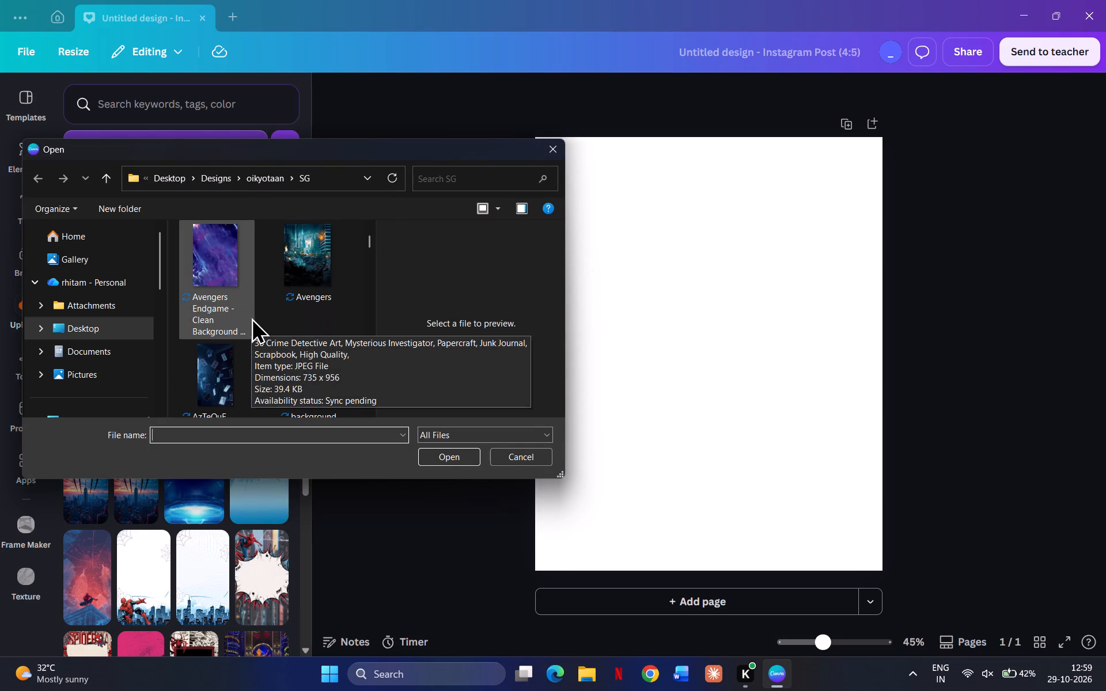
scroll(251, 317, up, 4)
scroll(251, 317, down, 1)
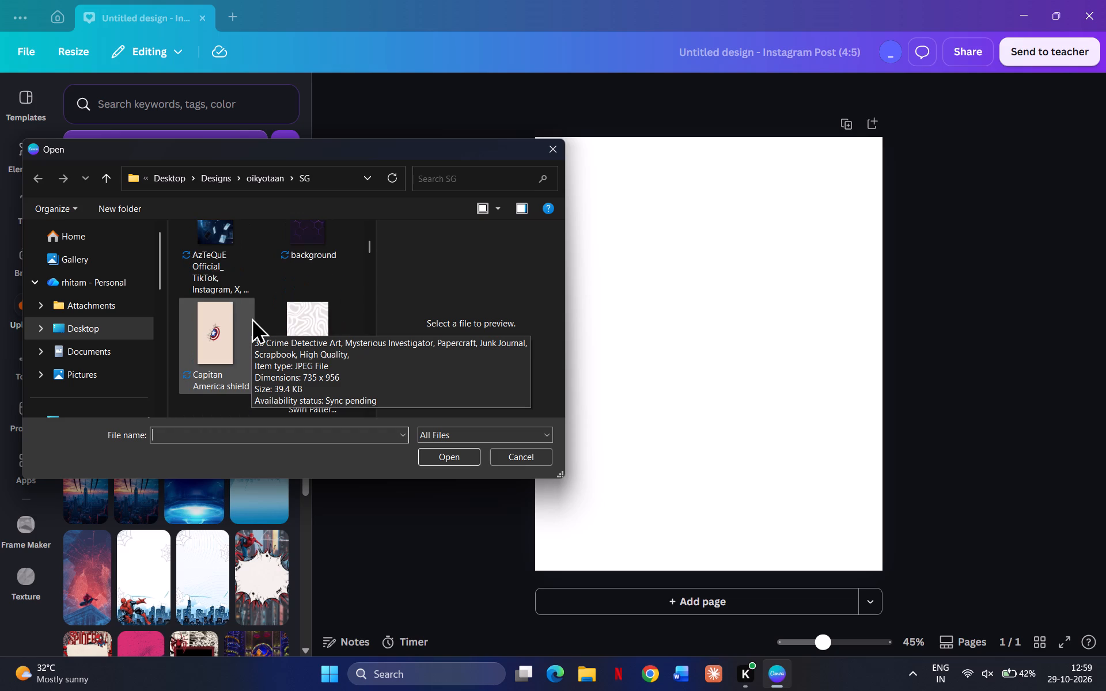
scroll(251, 317, down, 4)
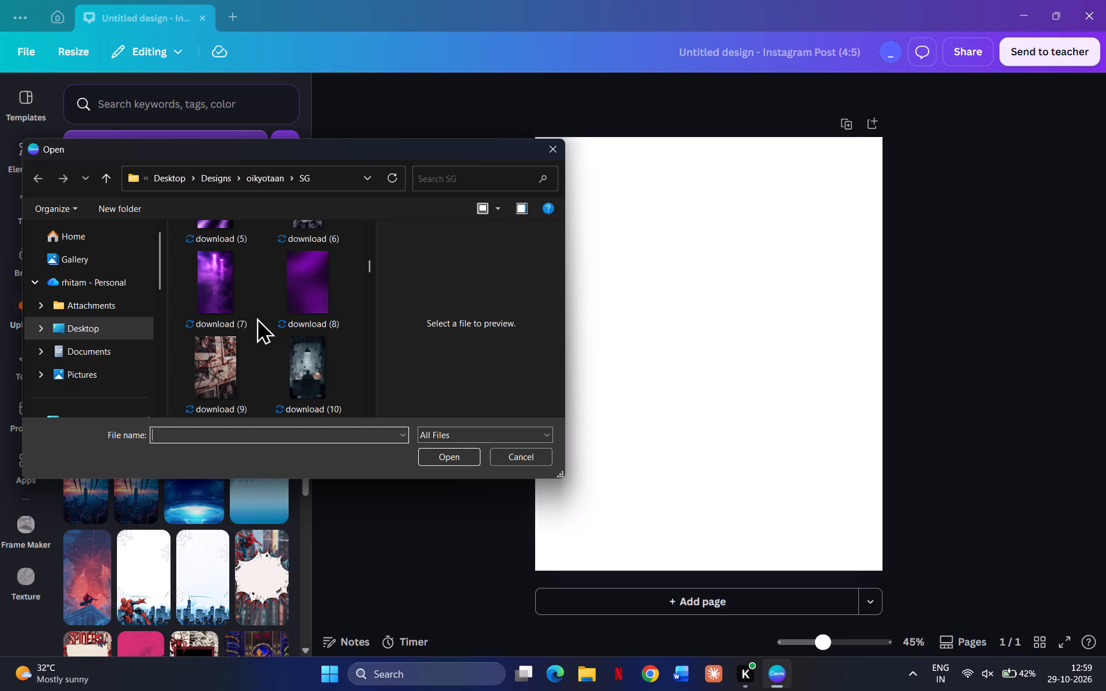
scroll(256, 317, down, 1)
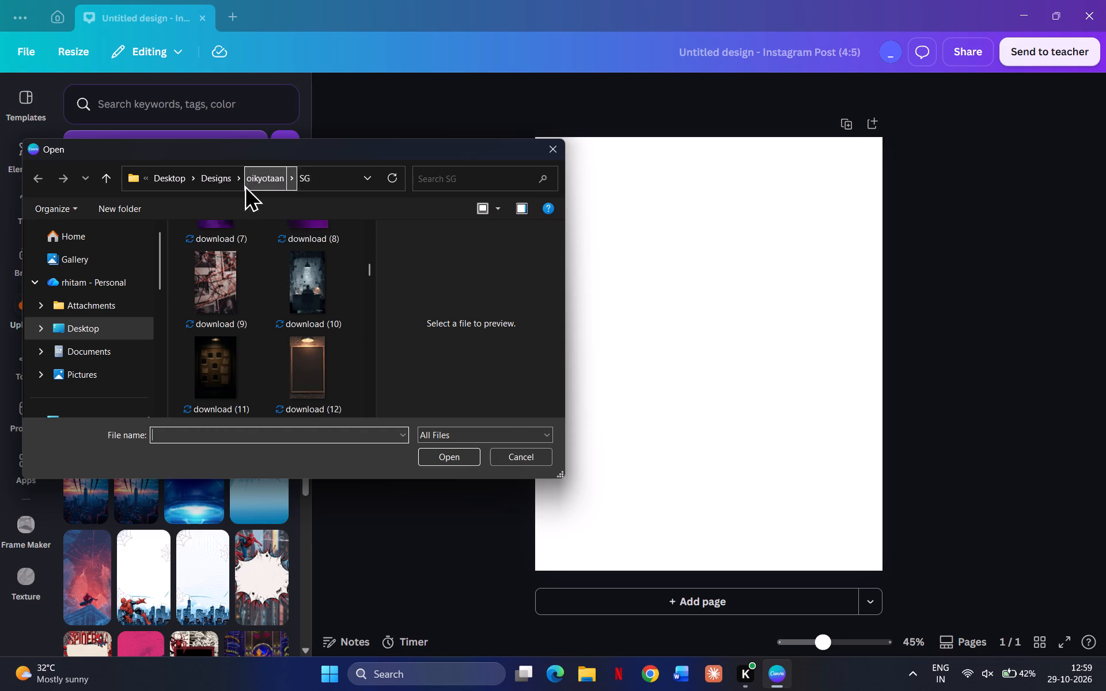
Upload all the musician photos from the New folder inside Desktop > Designs.
click(206, 178)
double_click(227, 282)
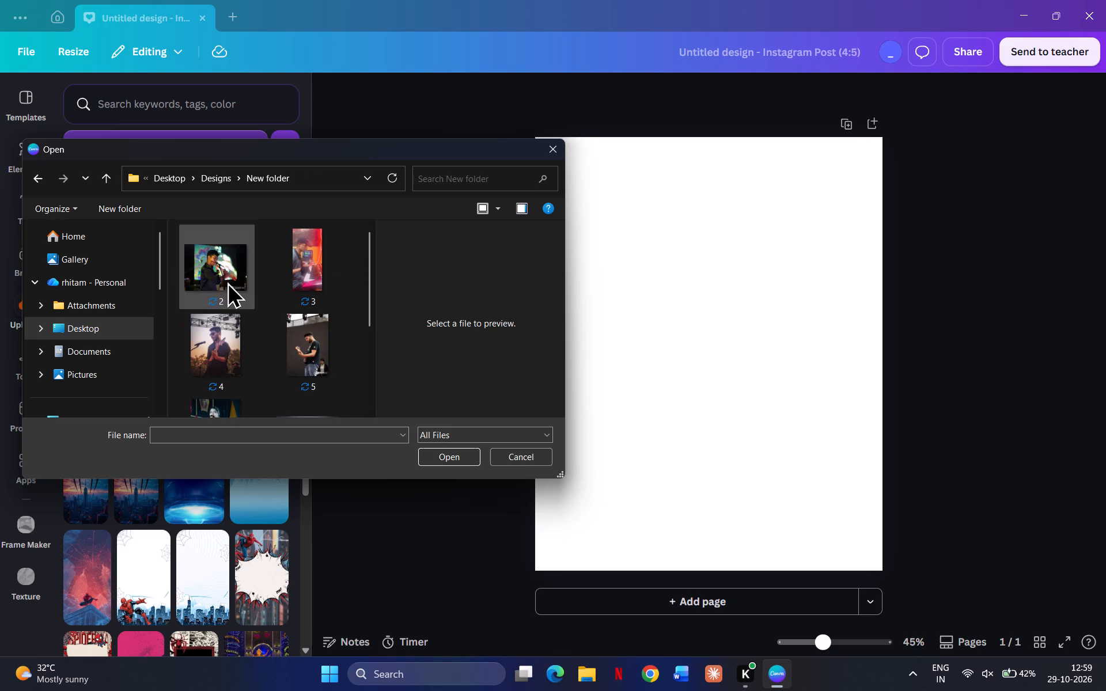
drag(176, 259, 419, 575)
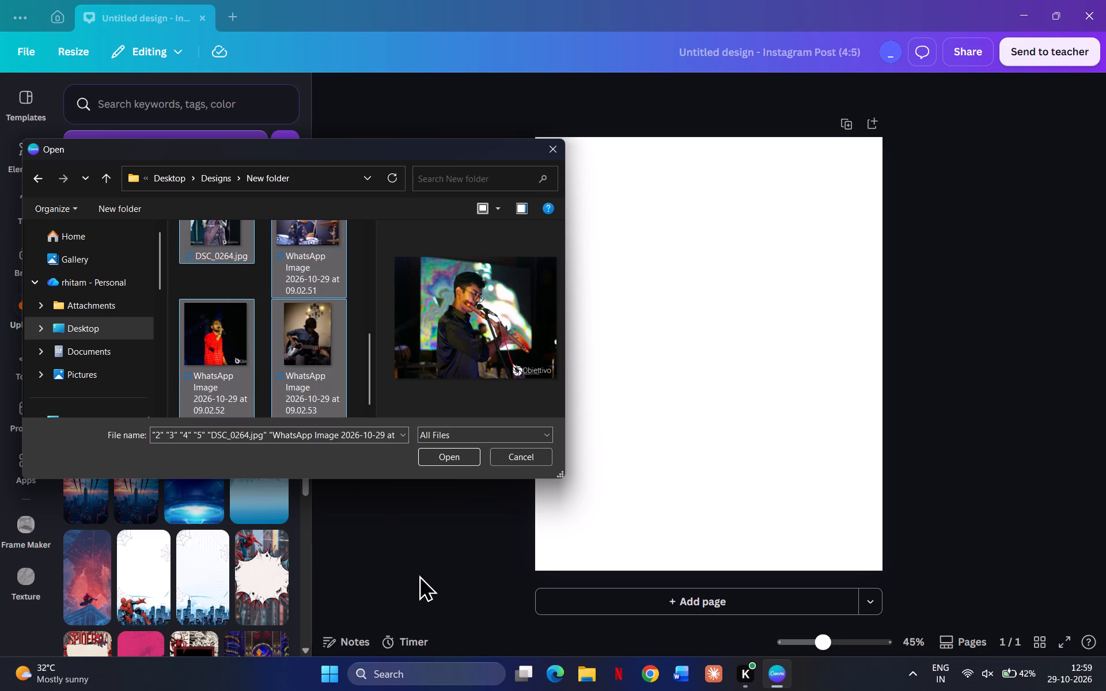
key(Return)
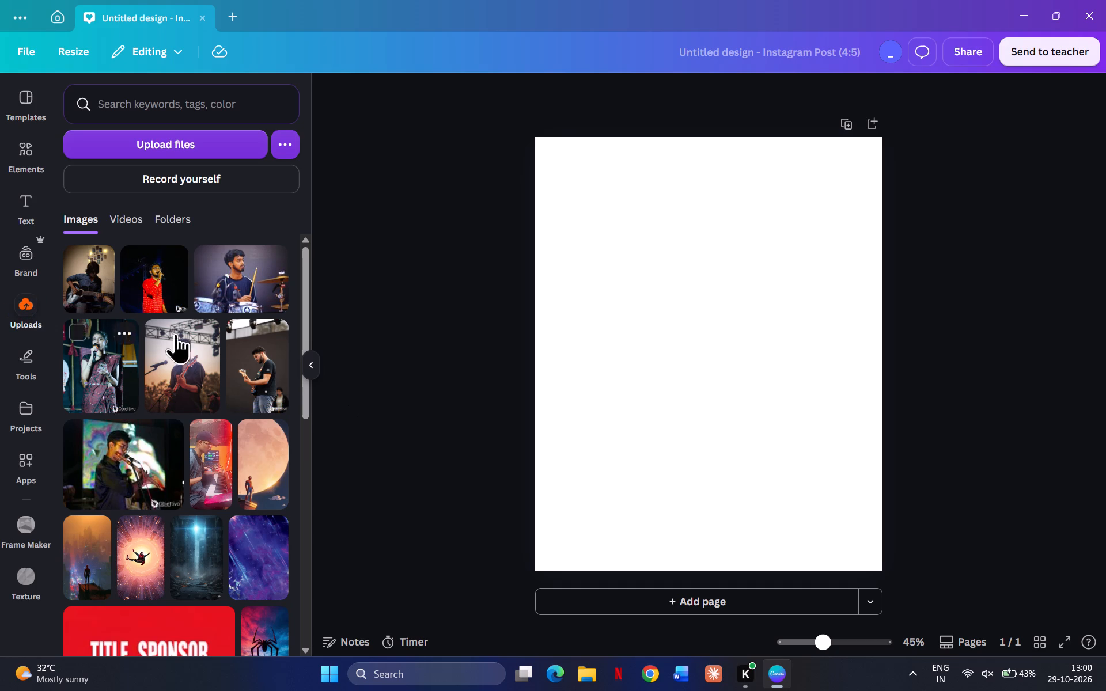
Add a text box reading BIBHRAM at the middle of the blank Instagram post, slightly left of centre.
click(36, 194)
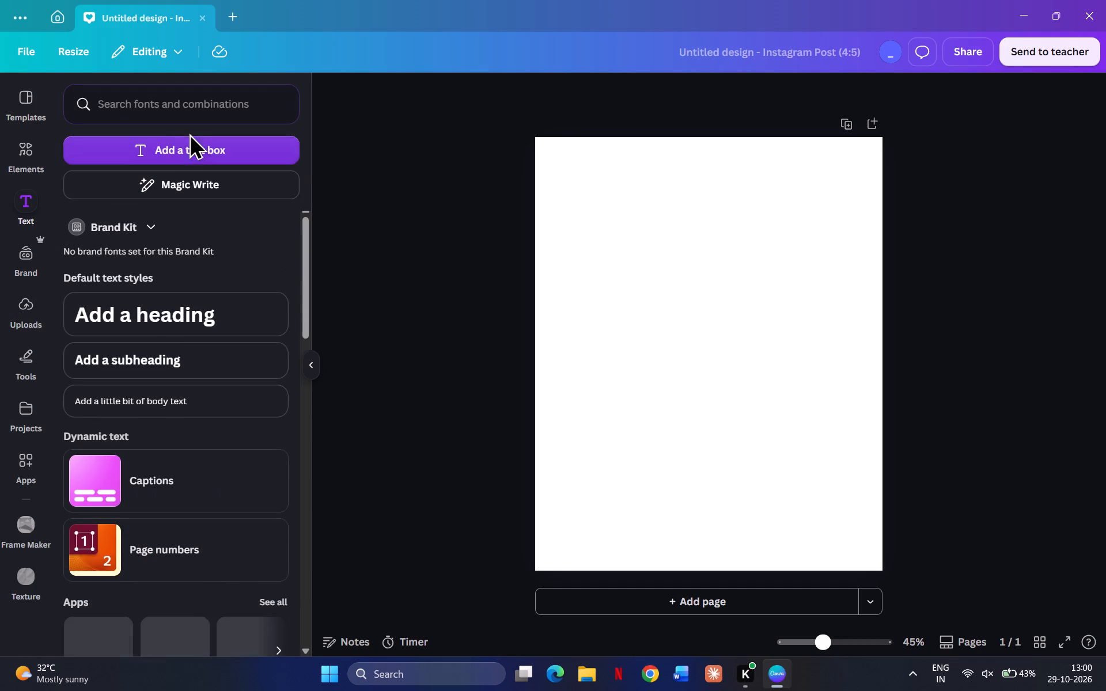
click(192, 145)
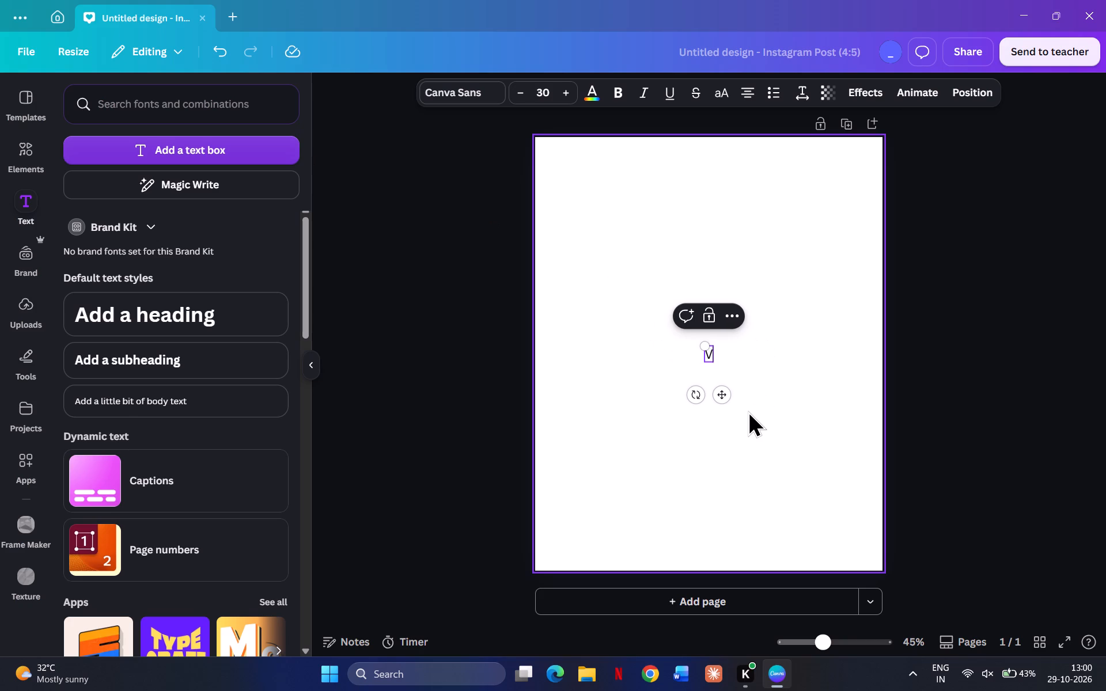
key(i)
key(BackSpace)
key(BackSpace)
text(bi)
key(BackSpace)
key(BackSpace)
text(BI)
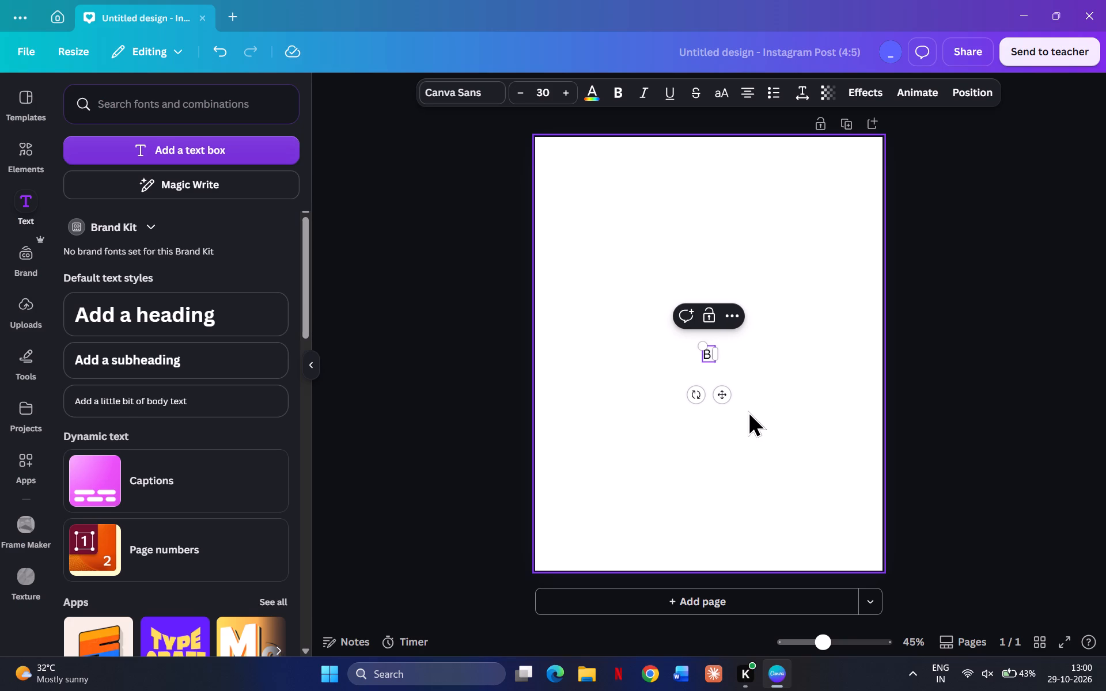
text(BH)
text(RAM)
click(1009, 325)
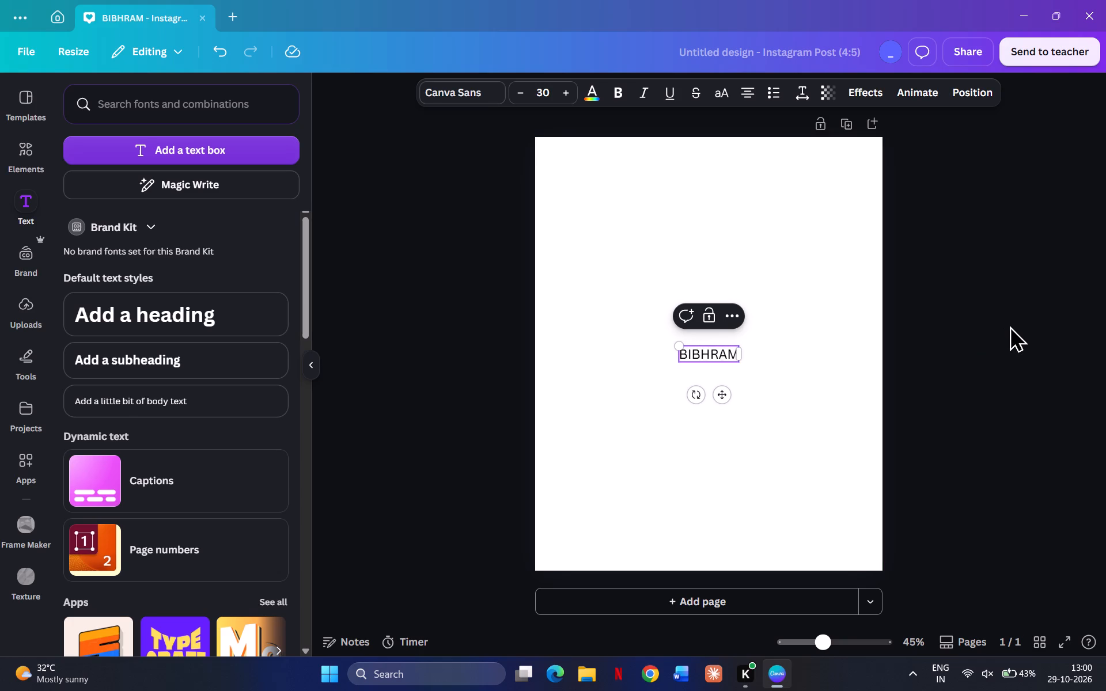
click(1009, 325)
click(1009, 325)
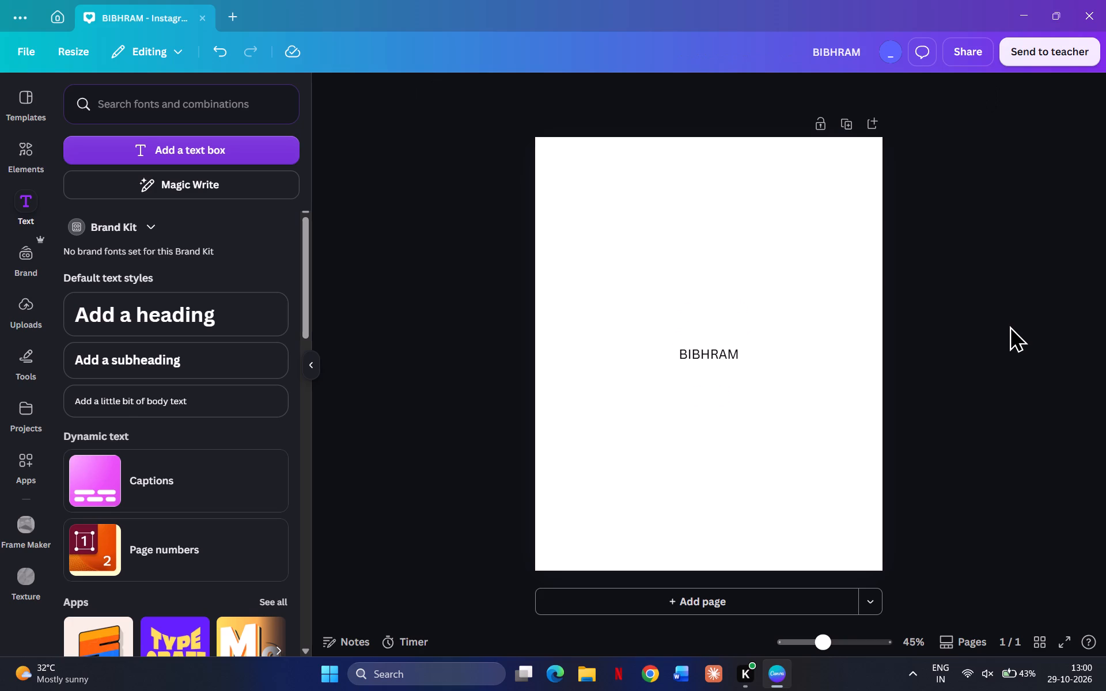
drag(727, 352, 717, 351)
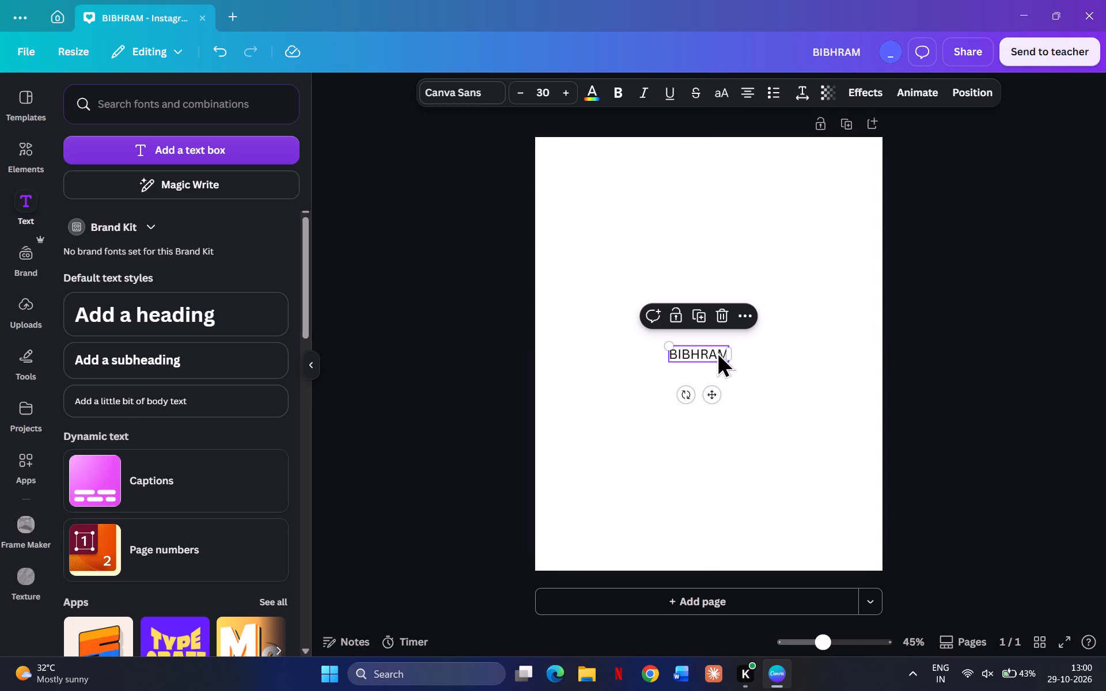
Add a second page with the uploaded keyboardist photo centred, the standing guitarist at the right edge and the flutist in the lower-left corner.
click(39, 307)
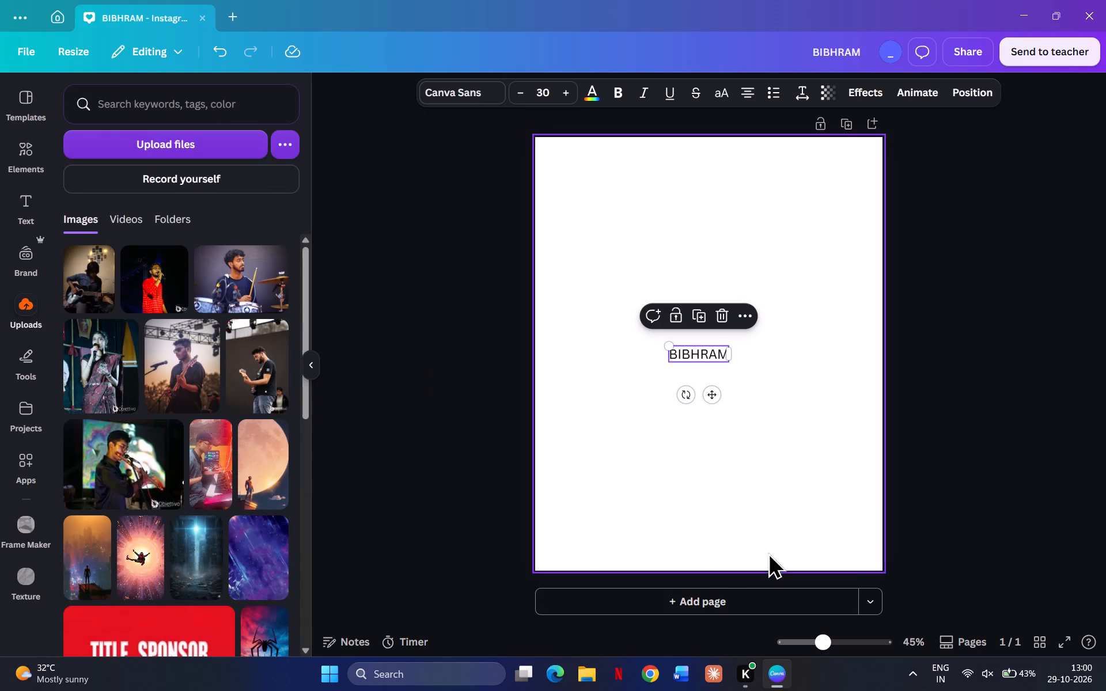
click(736, 591)
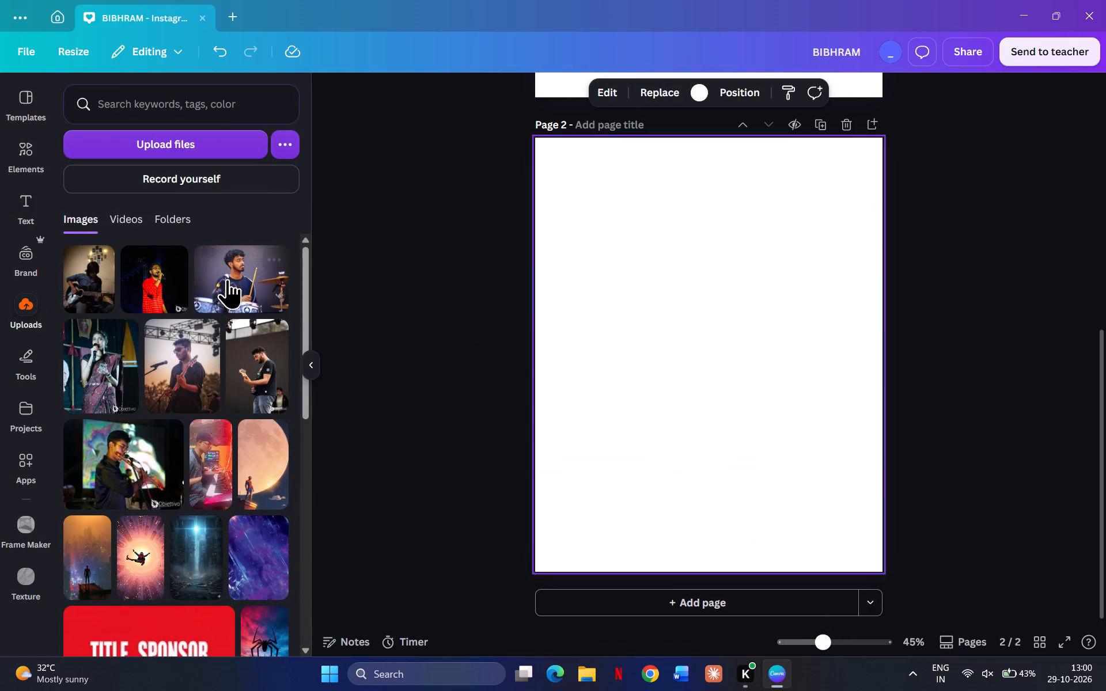
click(680, 338)
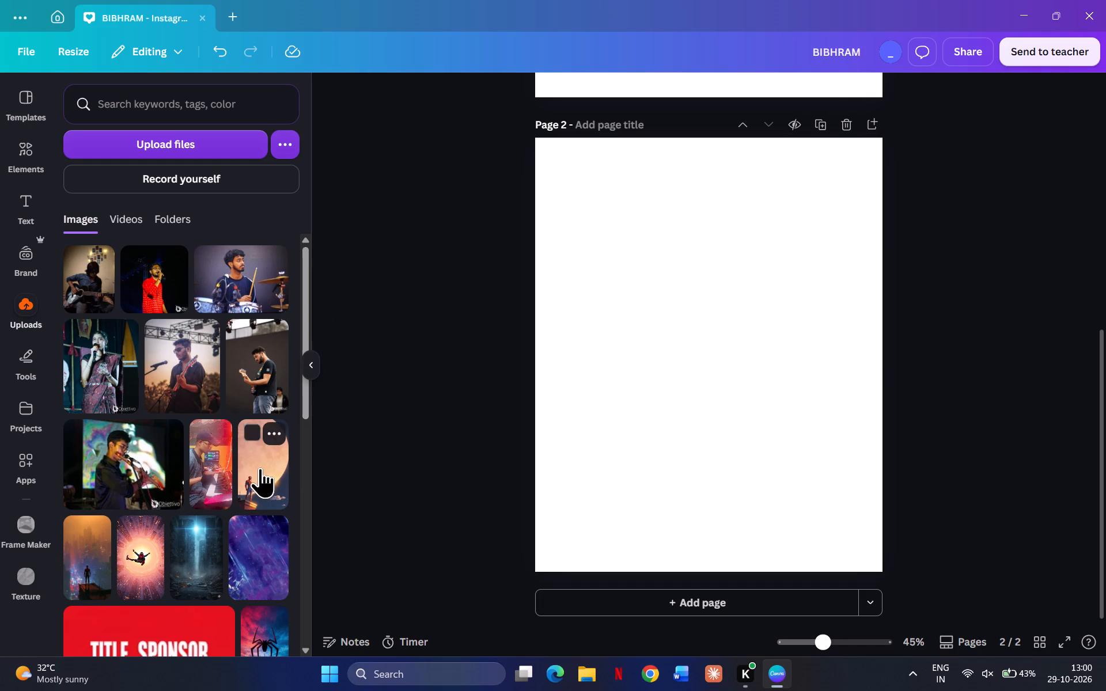
click(223, 475)
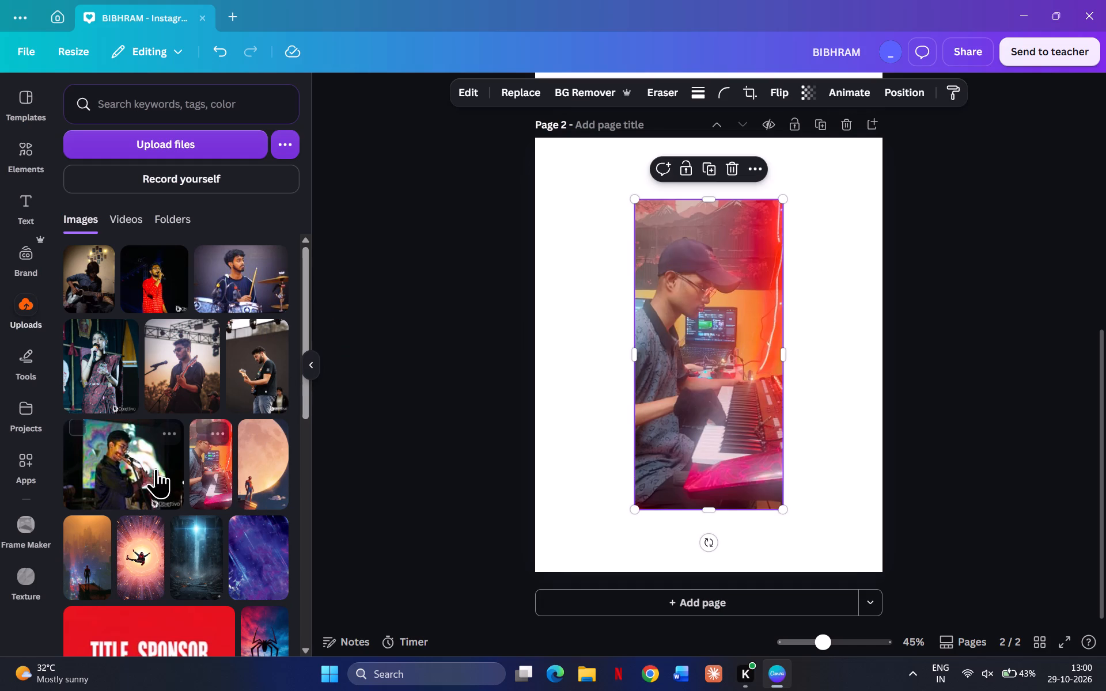
click(148, 470)
click(284, 378)
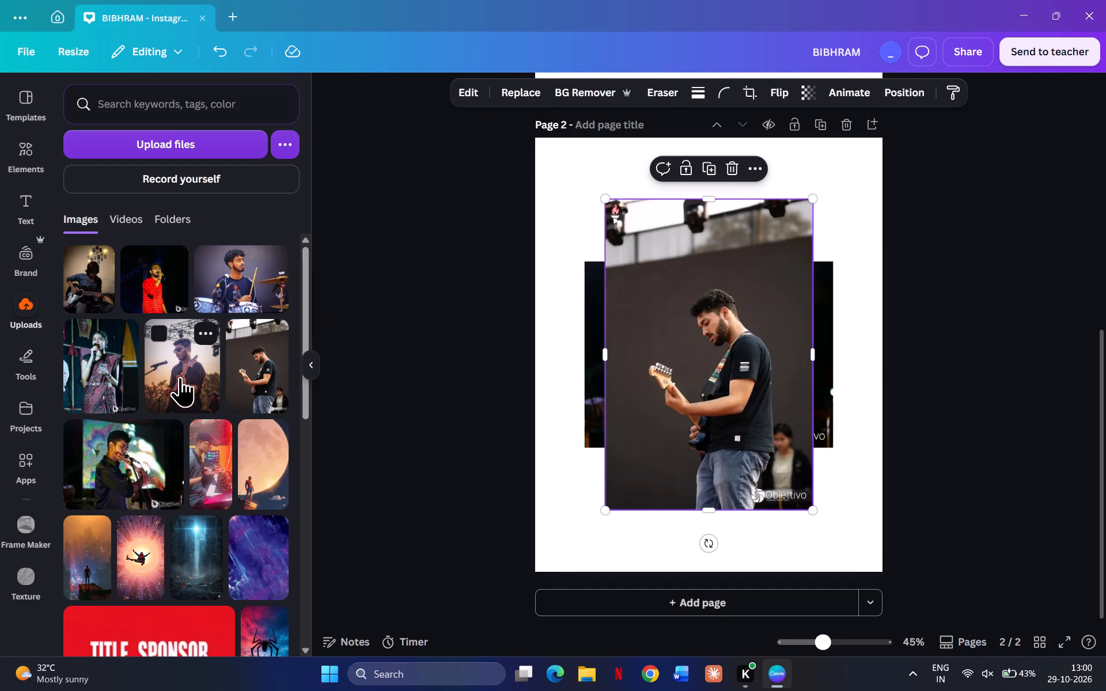
drag(743, 363, 929, 319)
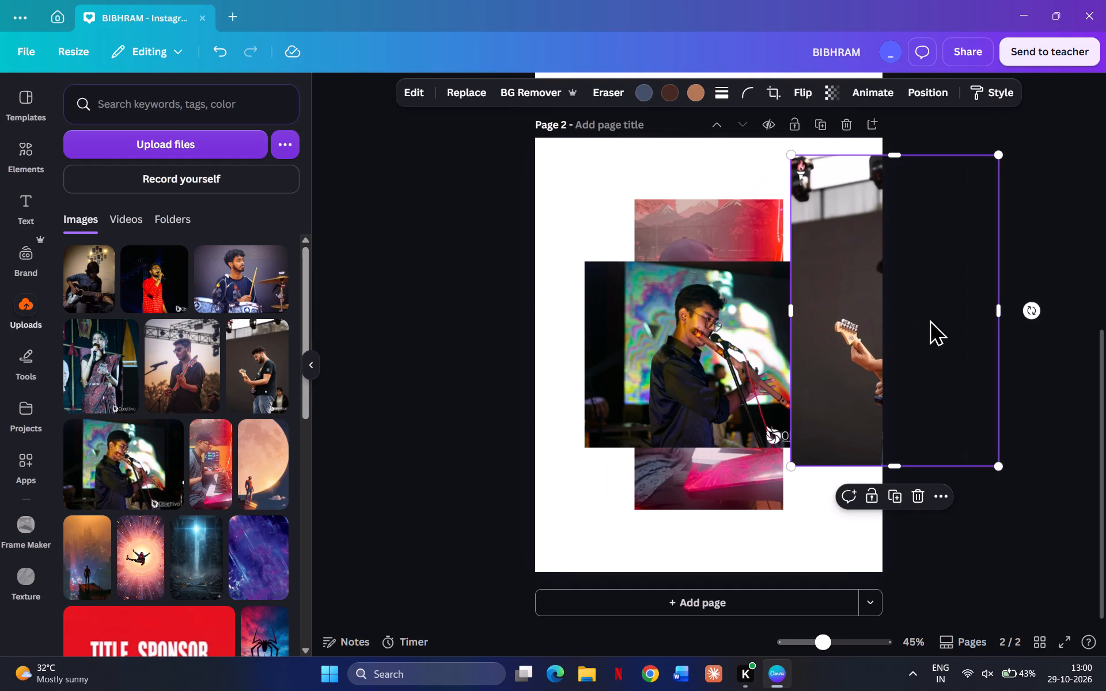
drag(752, 354, 617, 493)
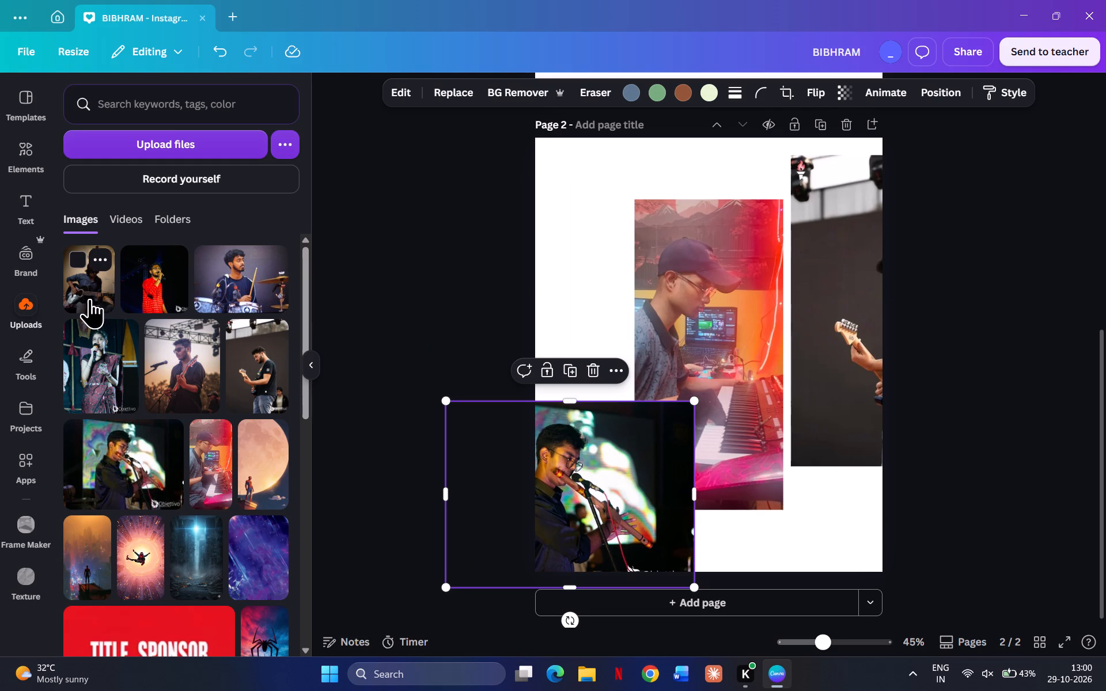
Add the uploaded seated guitarist photo to the upper-left corner of page 2.
click(89, 298)
drag(706, 389, 521, 287)
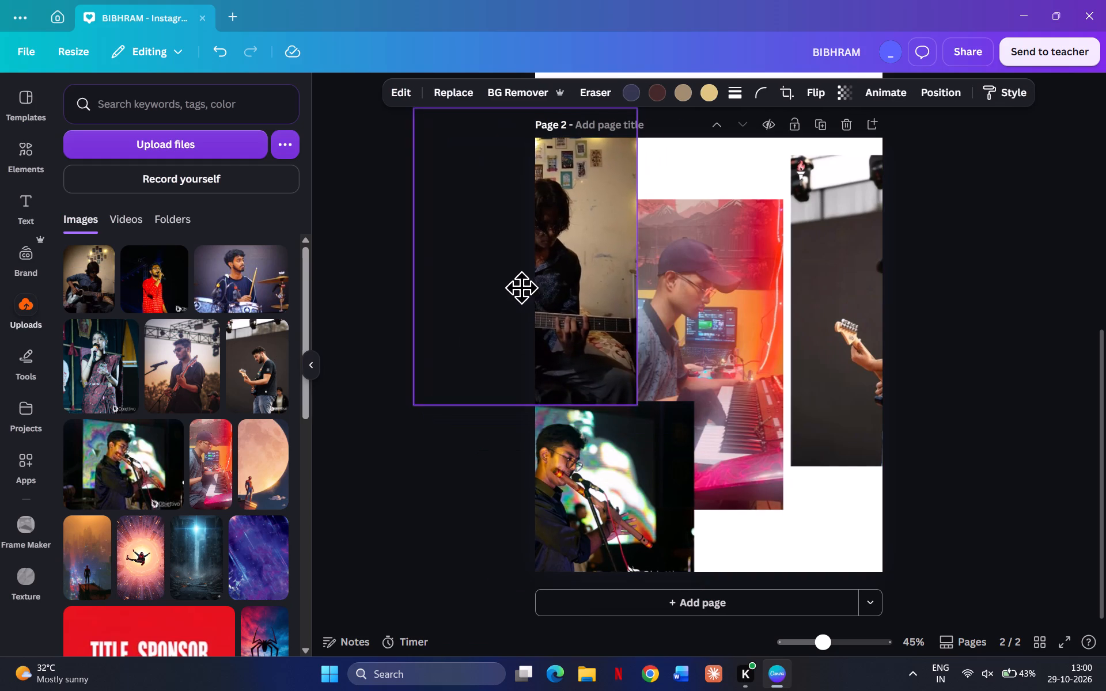
drag(521, 287, 520, 275)
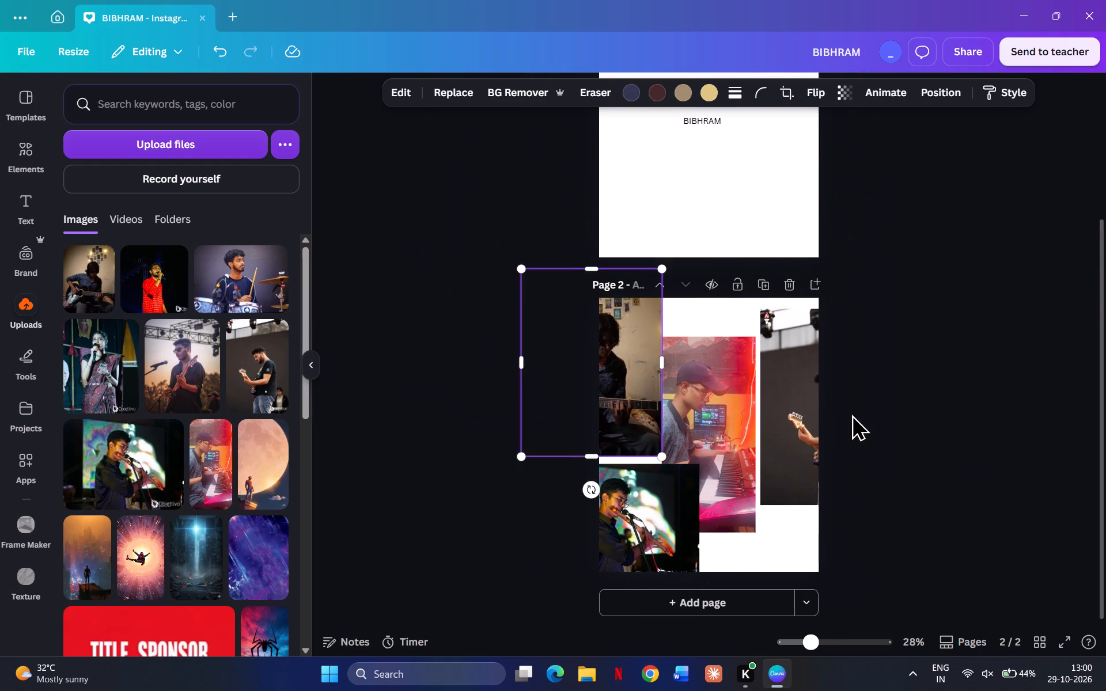
Add a third page with the uploaded sunglasses guitarist at lower right, the drummer at upper left and the red-shirted singer at upper right.
scroll(851, 414, down, 1)
click(722, 605)
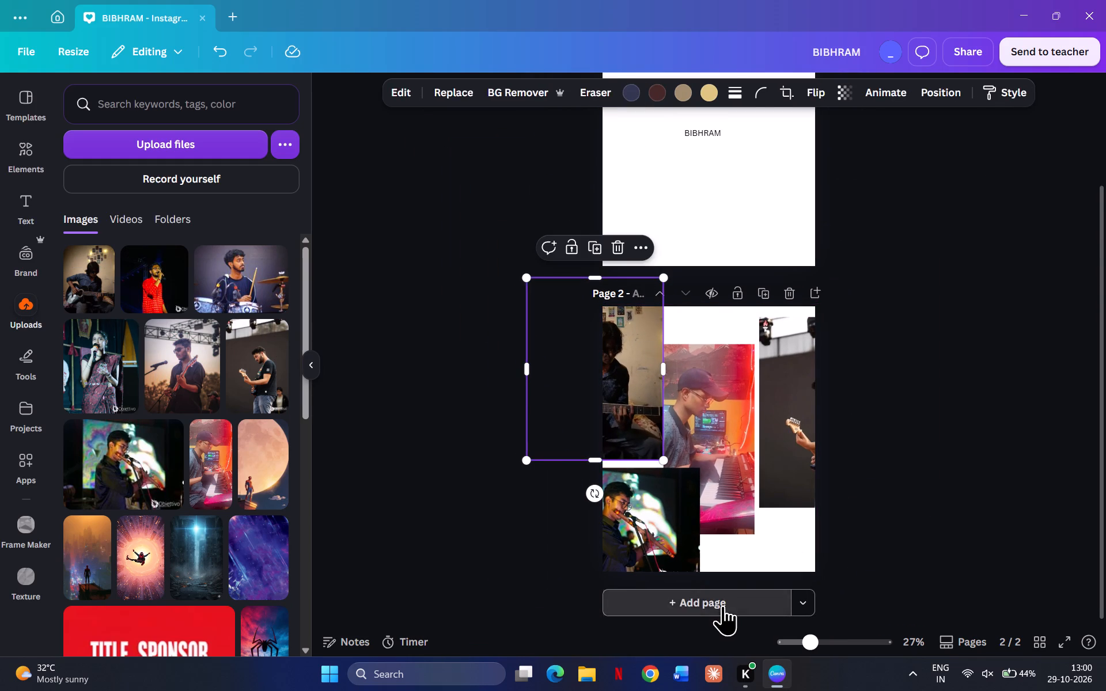
scroll(699, 494, right, 1)
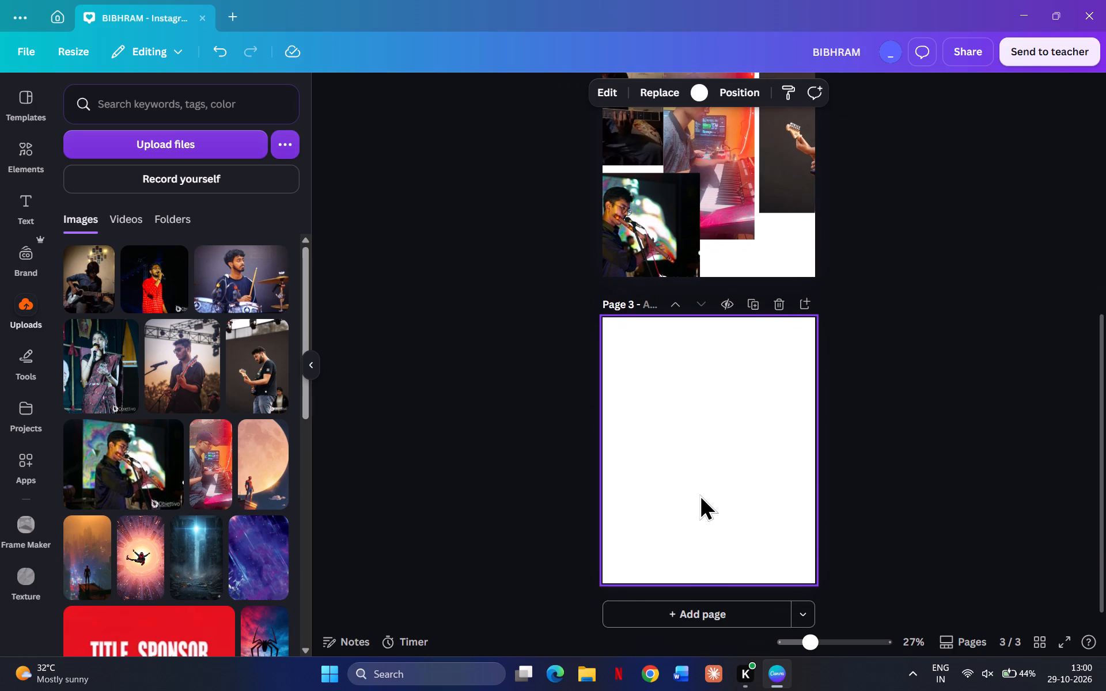
scroll(699, 494, right, 1)
scroll(638, 409, up, 1)
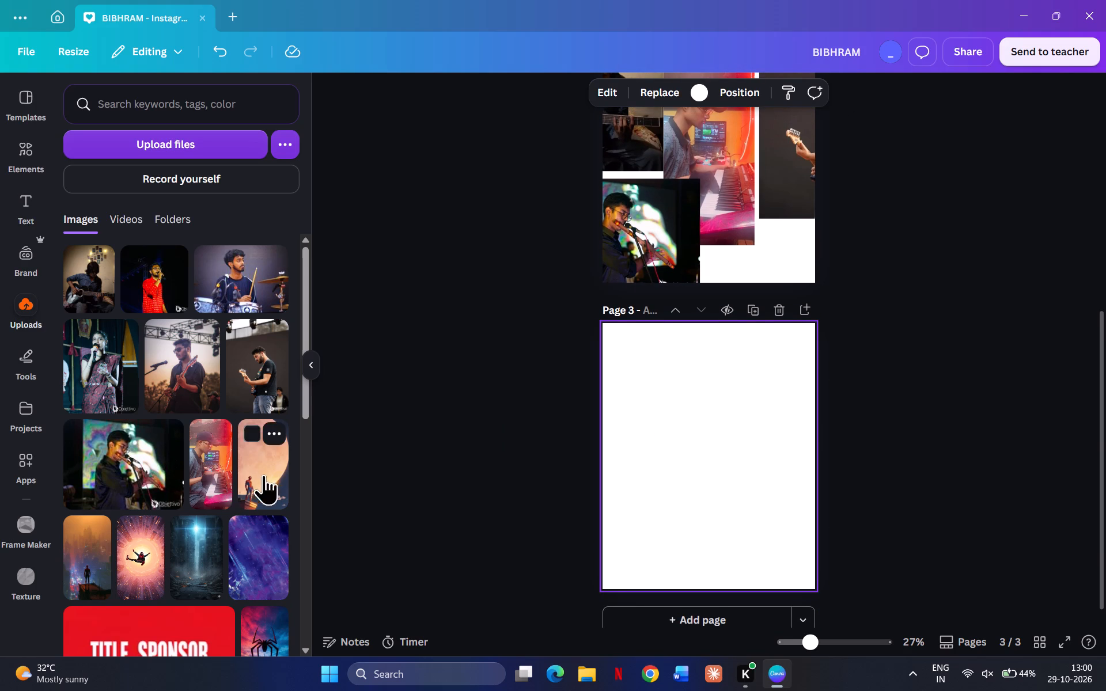
drag(186, 374, 703, 444)
drag(253, 282, 633, 352)
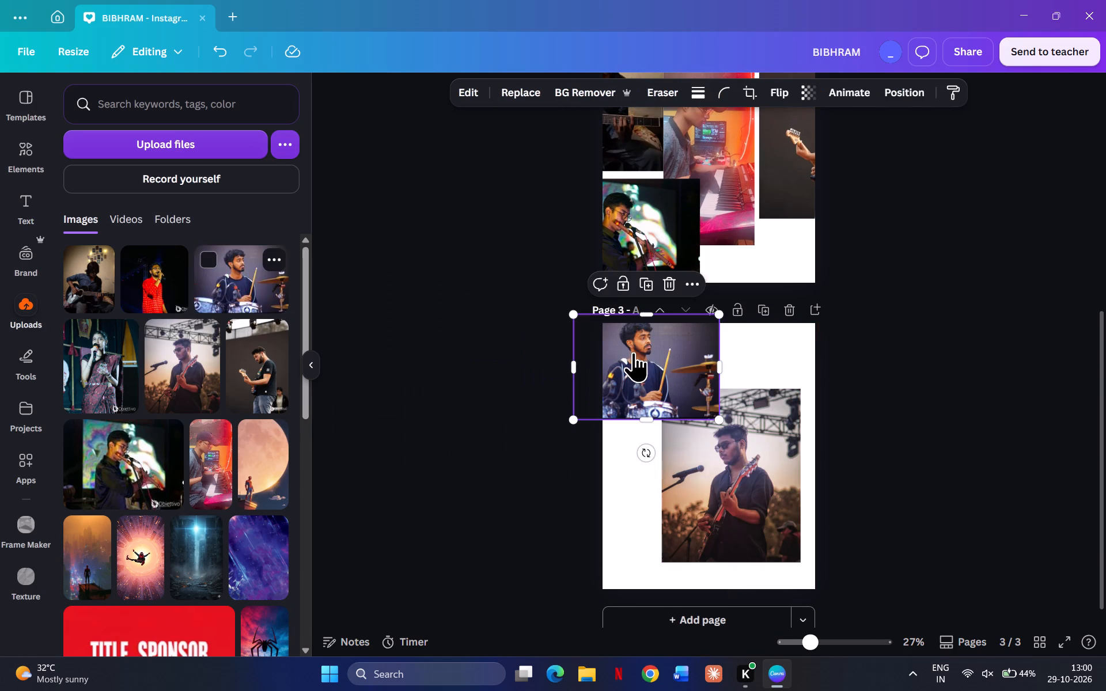
drag(164, 286, 793, 333)
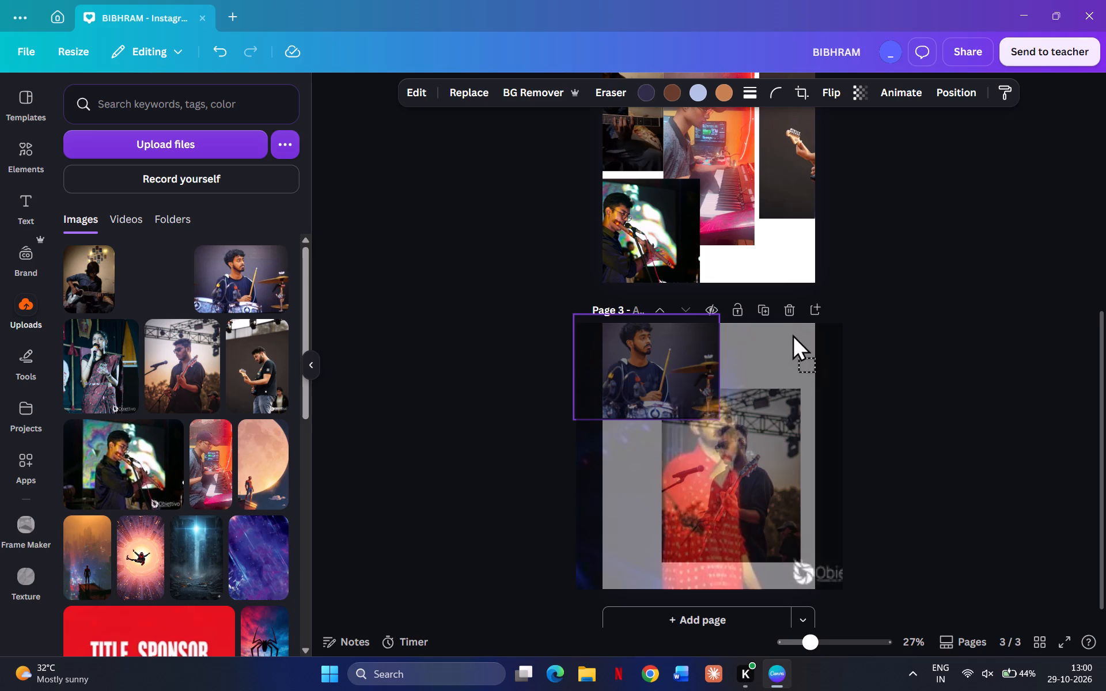
drag(793, 333, 770, 354)
Add the uploaded photo of the singer in a sari to page 3 and shrink it into the lower-left corner.
scroll(980, 390, up, 1)
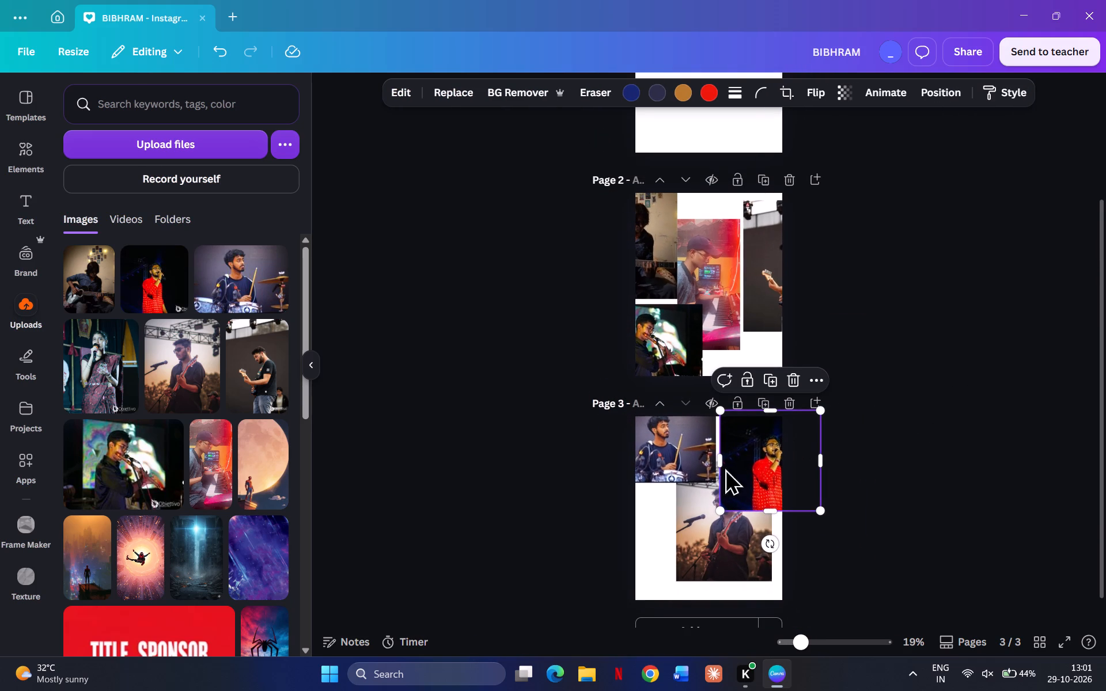
drag(93, 367, 641, 621)
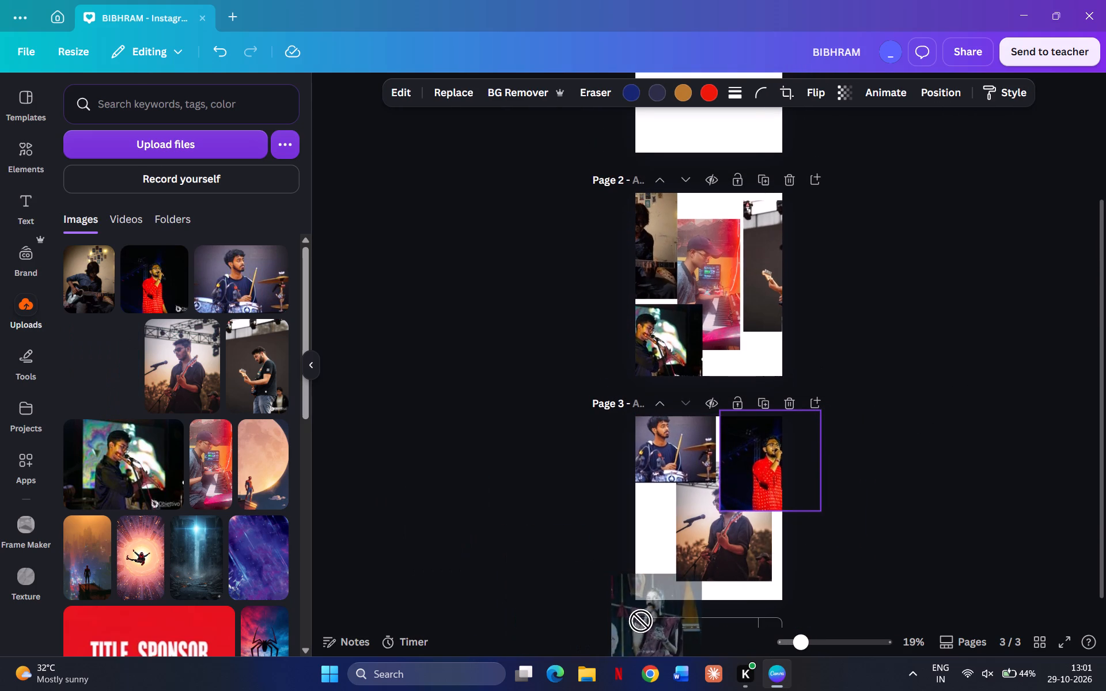
drag(641, 621, 637, 544)
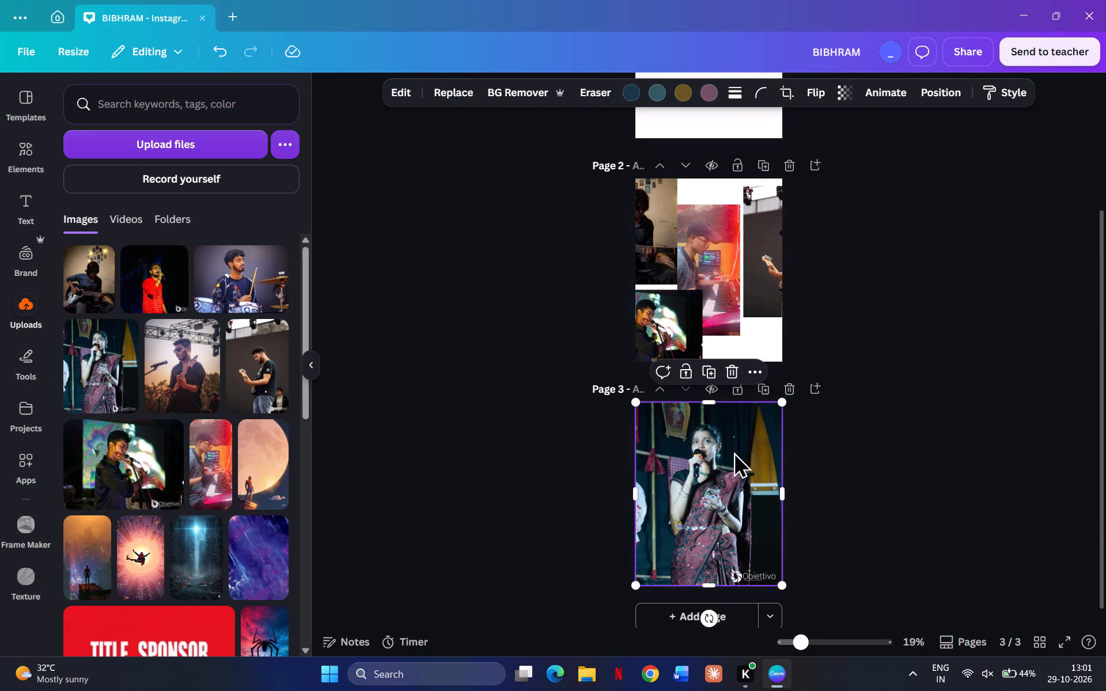
drag(733, 451, 709, 470)
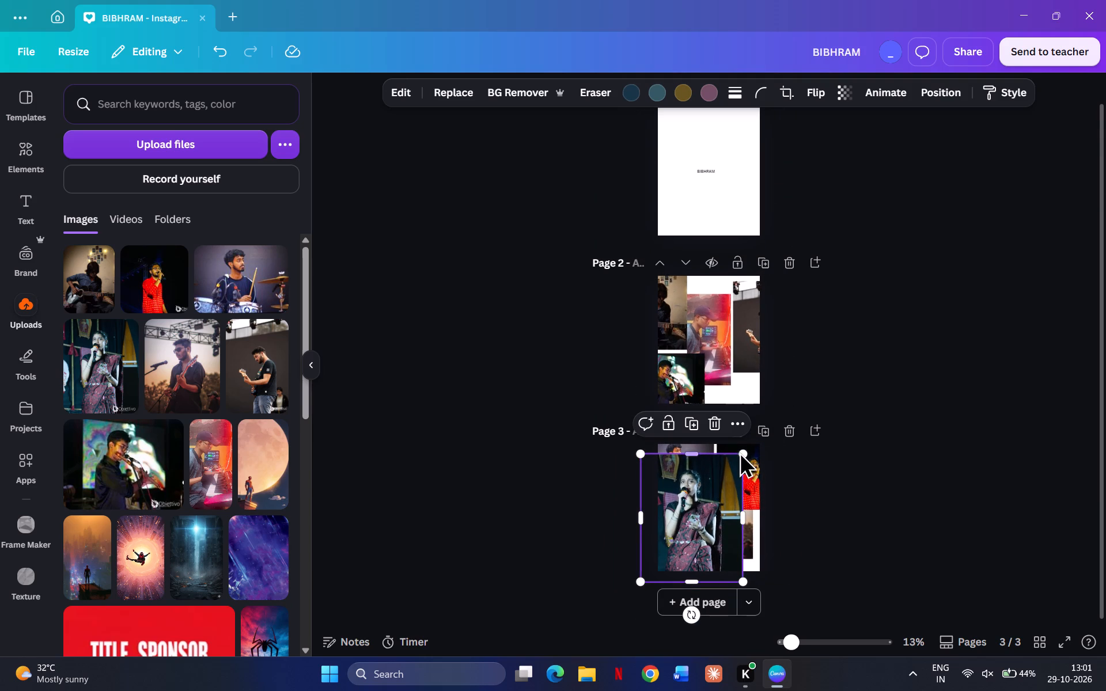
drag(744, 451, 694, 531)
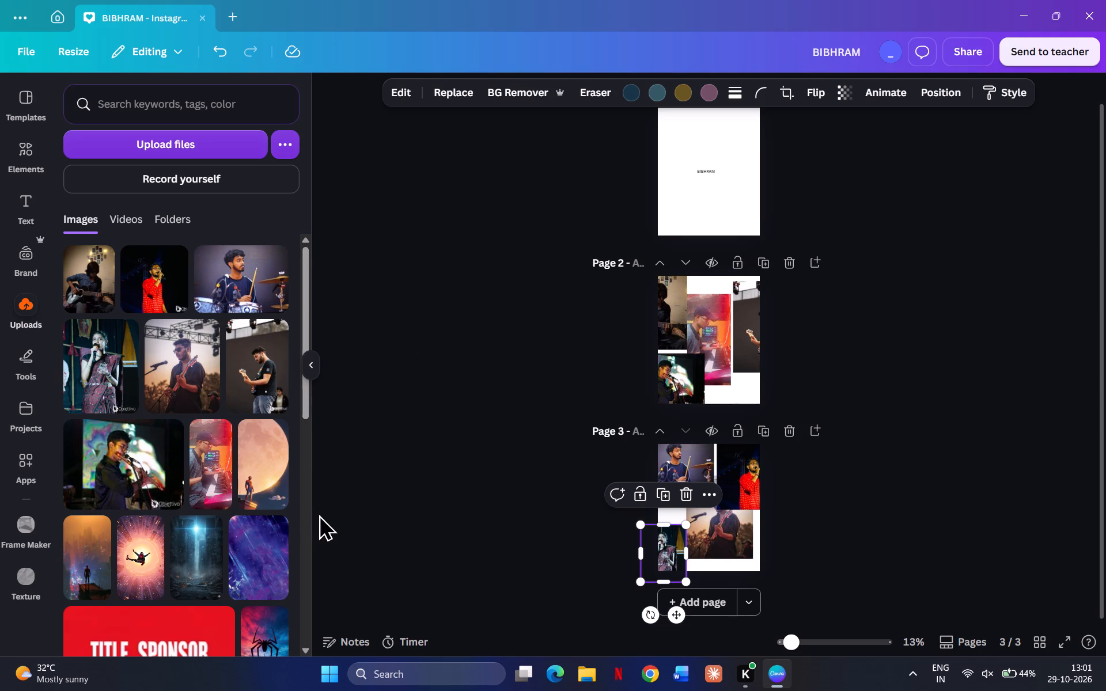
scroll(168, 482, up, 3)
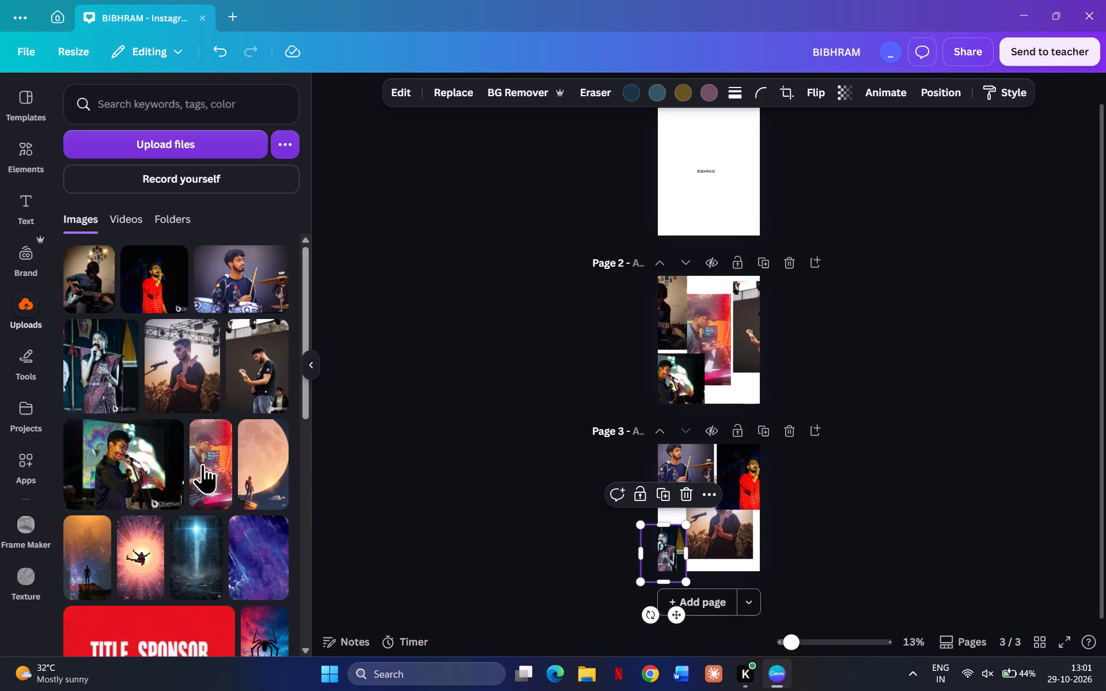
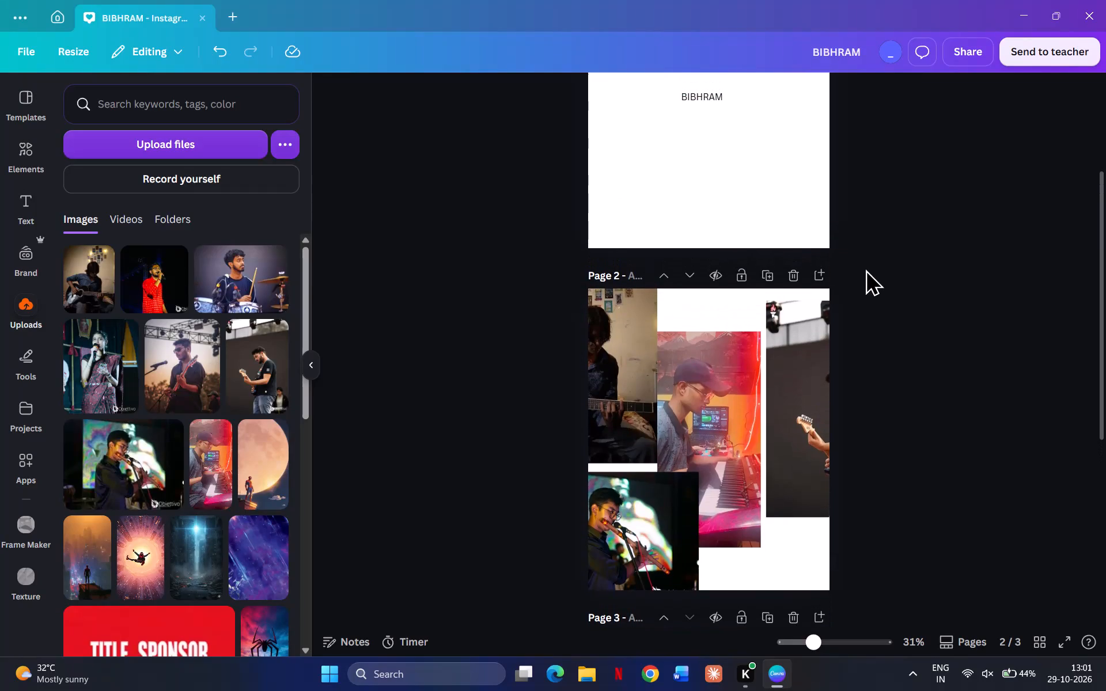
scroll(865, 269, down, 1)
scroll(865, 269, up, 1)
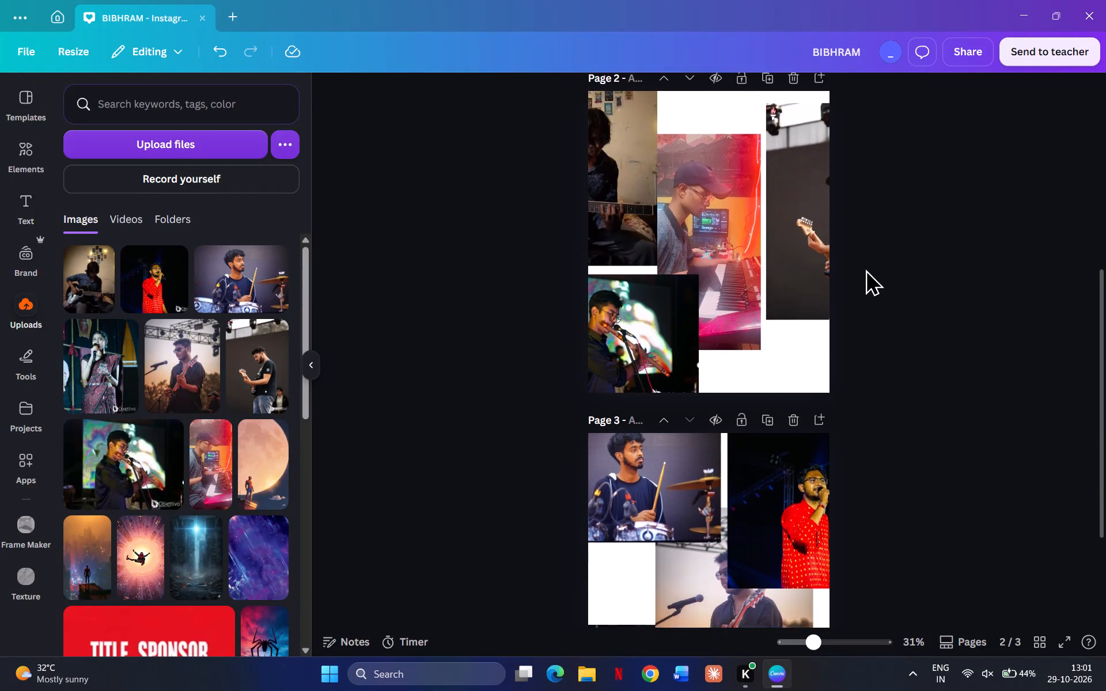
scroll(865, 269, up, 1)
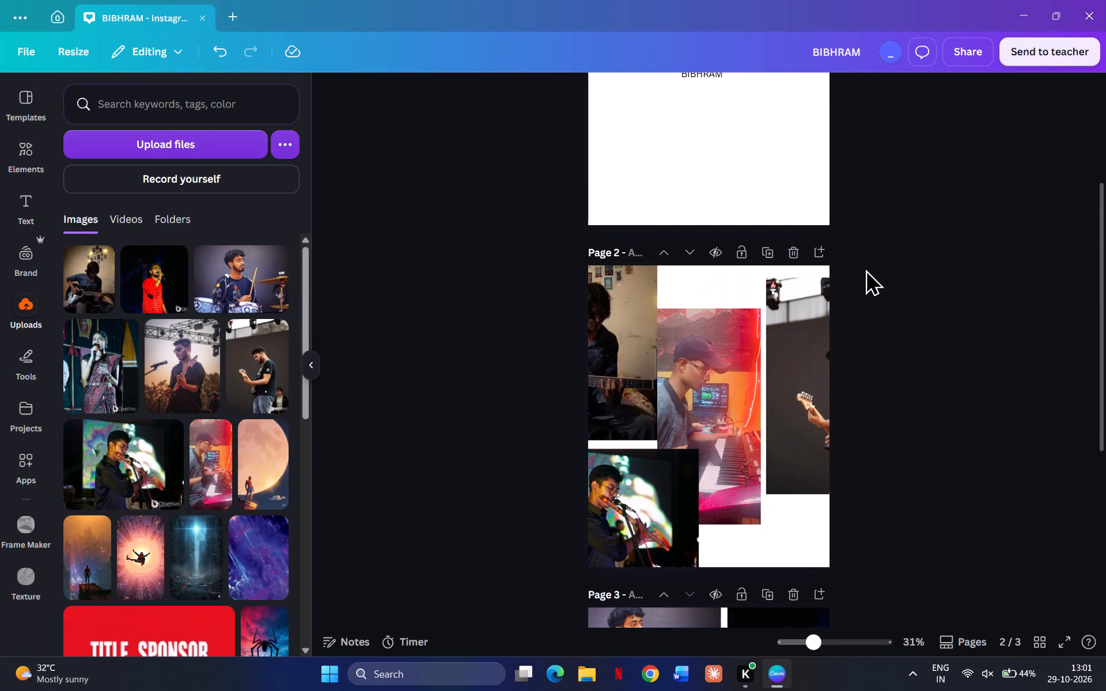
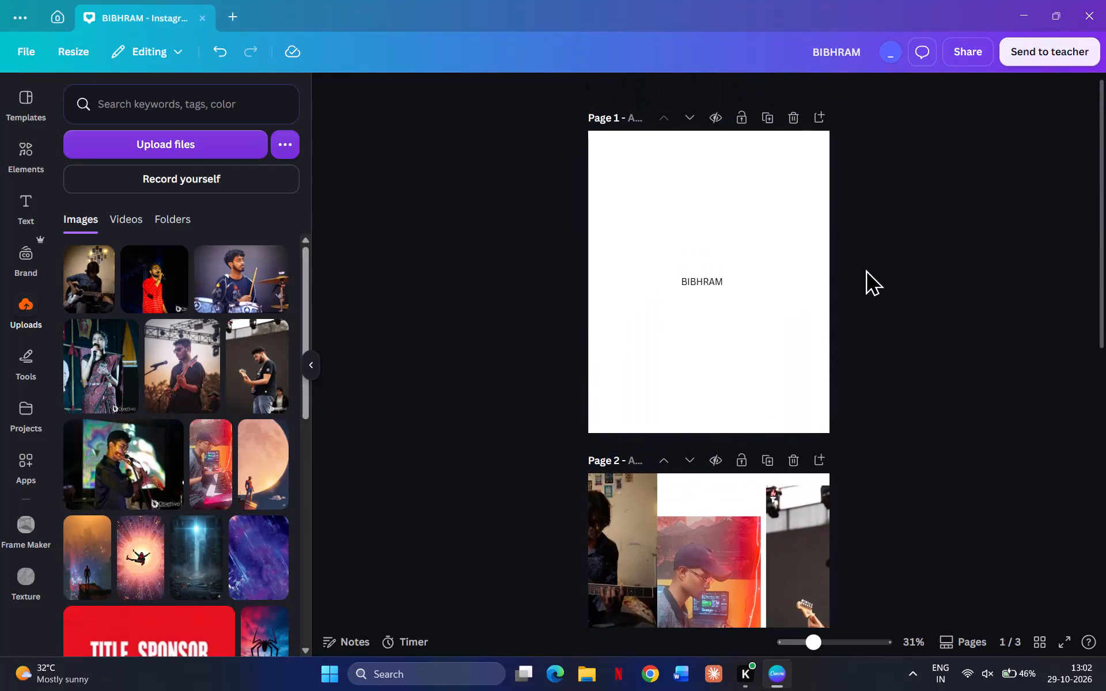
Open the recent SCHOOL GENIUS 26' DESIGNS design in a second tab.
click(54, 22)
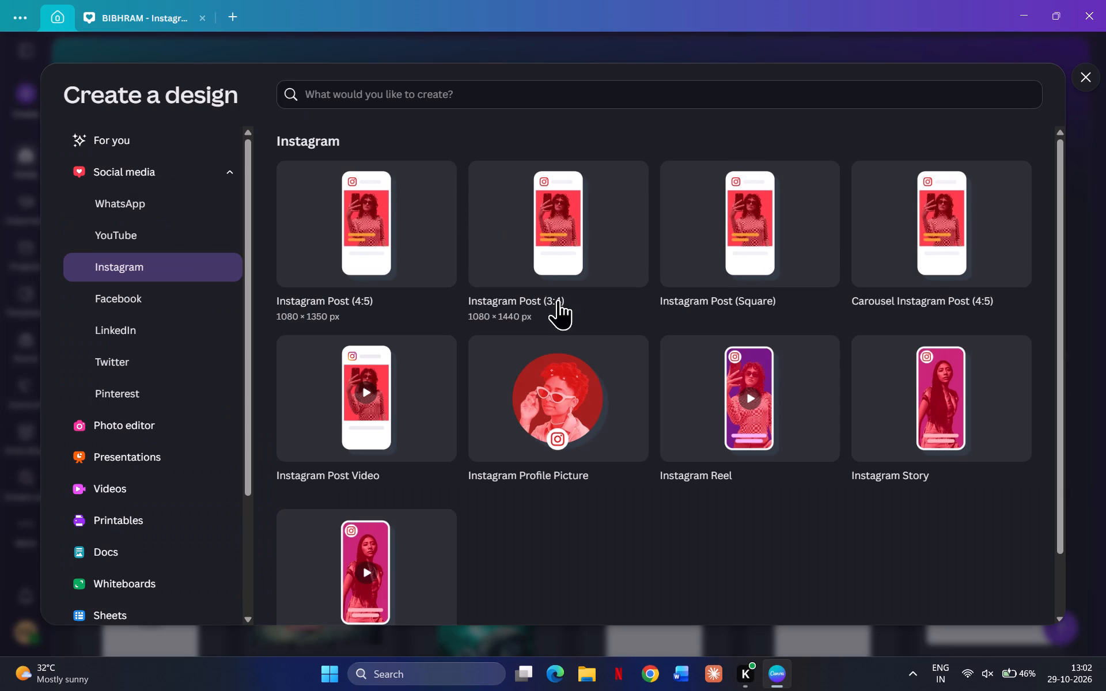
click(1097, 78)
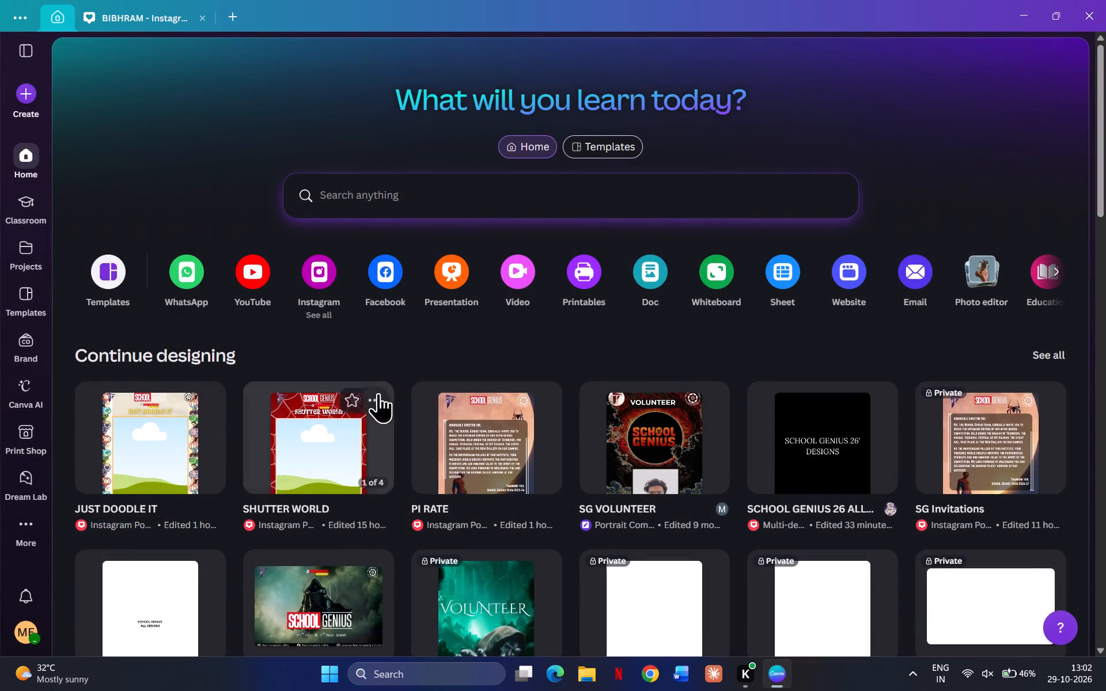
scroll(366, 444, down, 1)
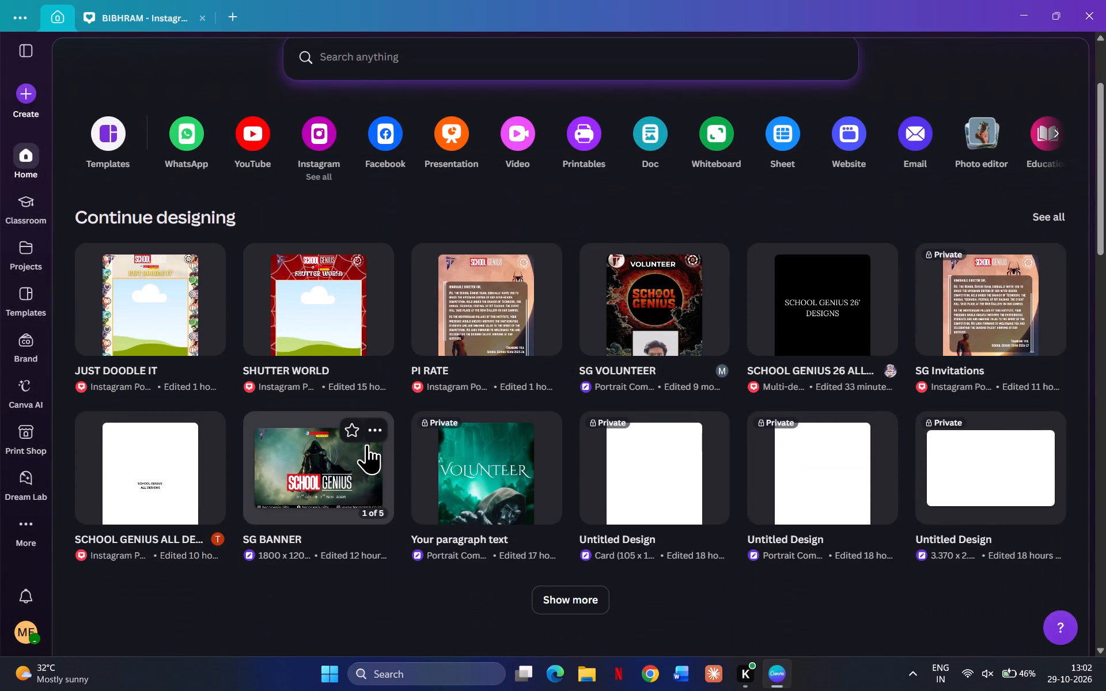
click(820, 313)
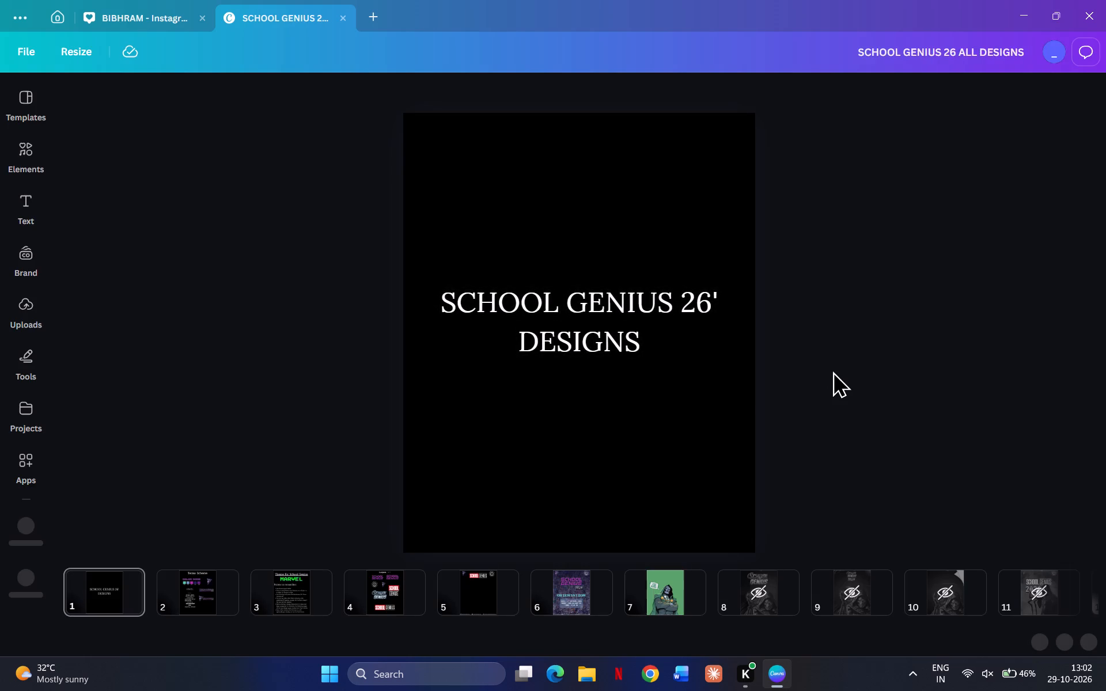
Copy the Tecnoesis logo with the T emblem from the Tecno Scheme page and paste it onto page 1 of the BIBHRAM design.
click(204, 589)
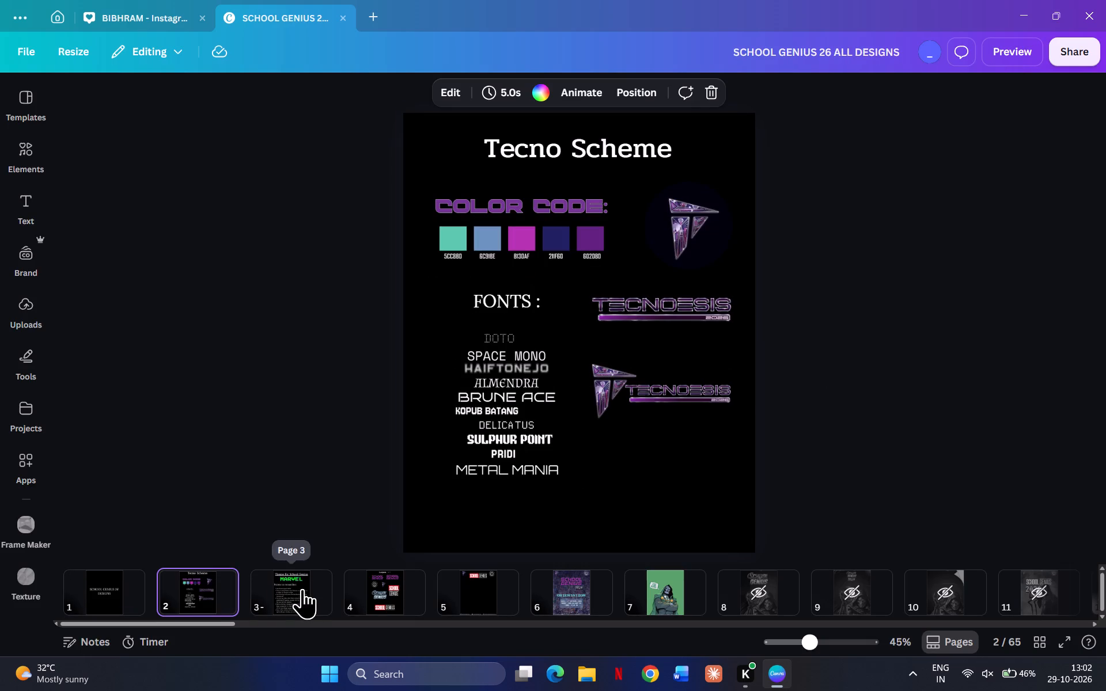
click(631, 304)
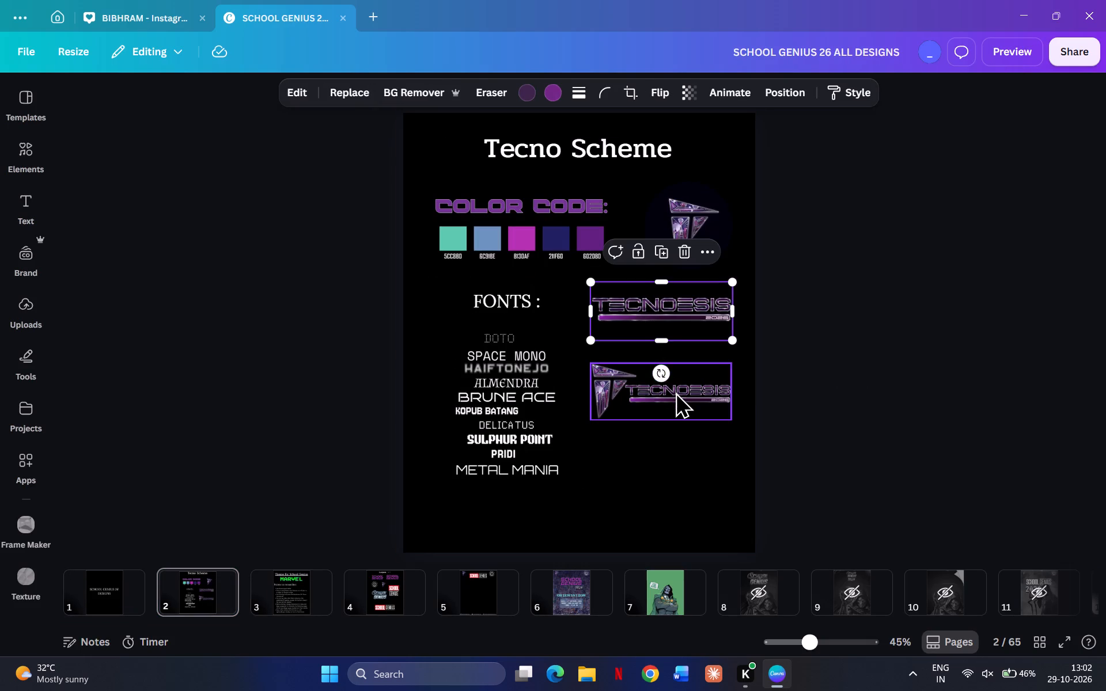
click(675, 392)
key(ctrl+c)
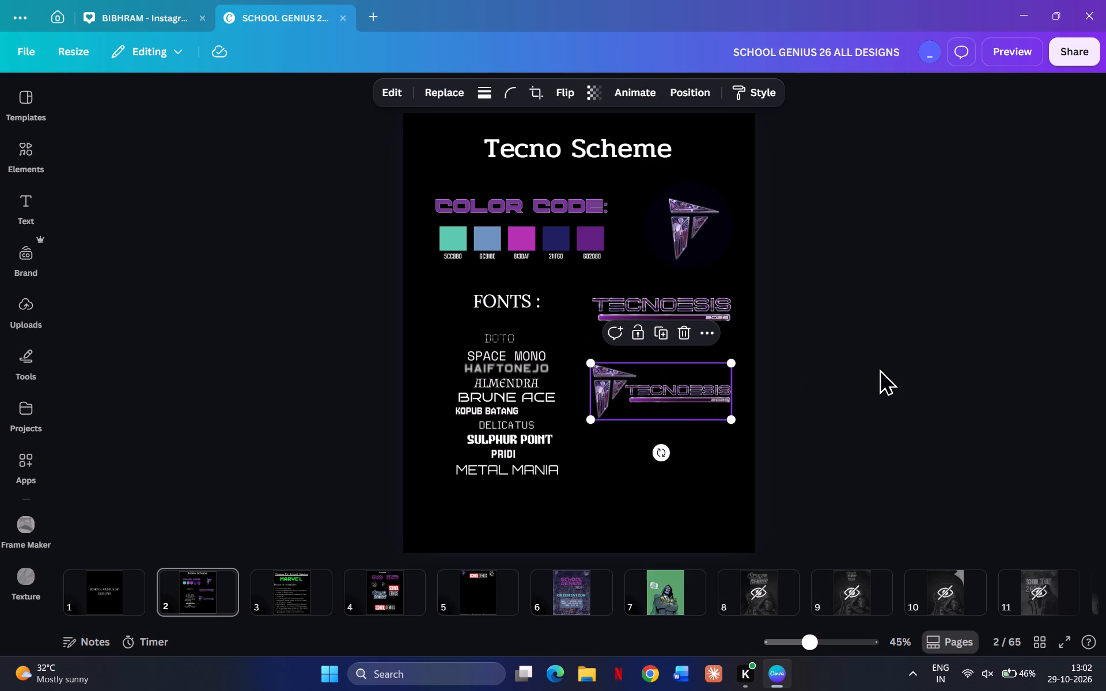
click(879, 369)
click(381, 589)
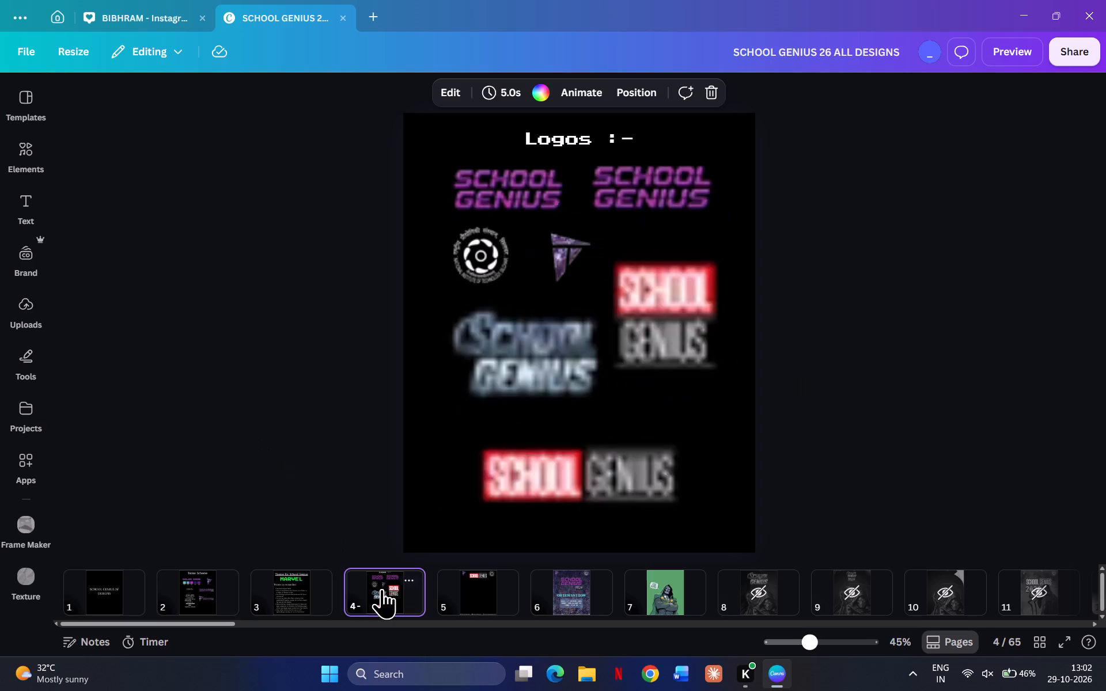
click(204, 593)
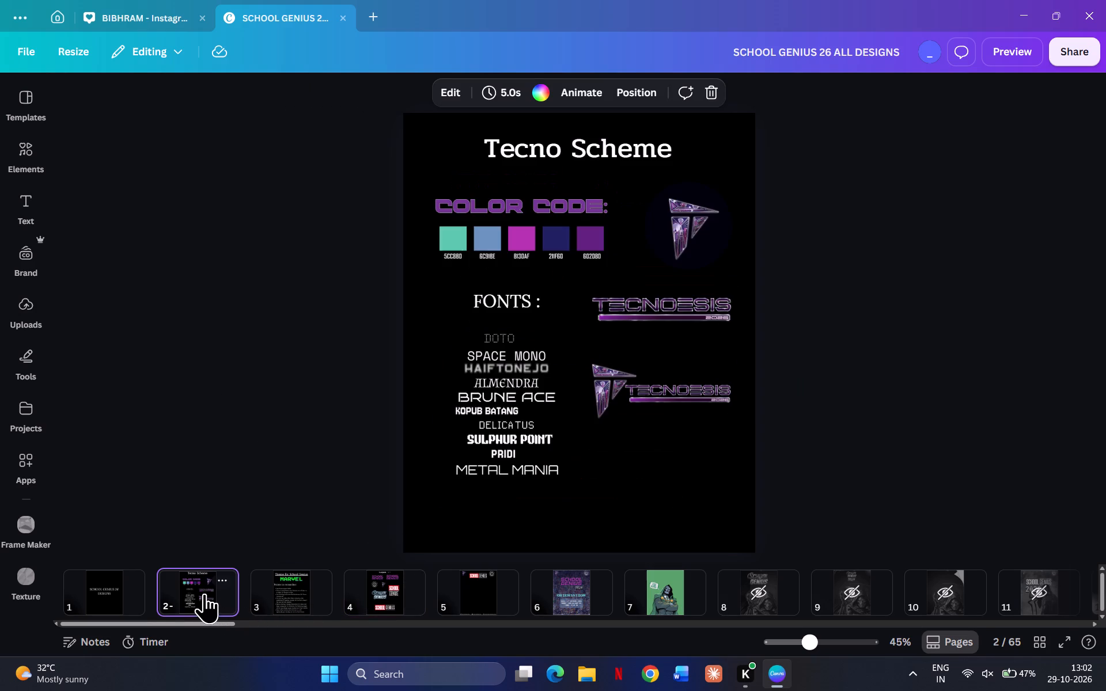
click(96, 18)
click(662, 211)
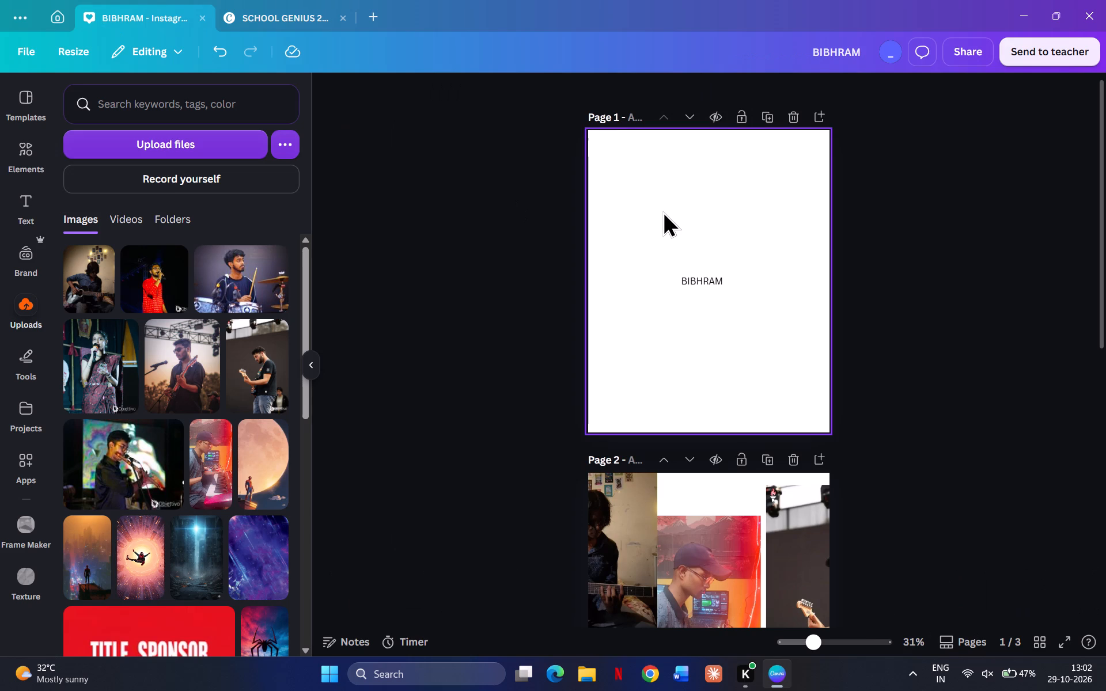
key(ctrl+v)
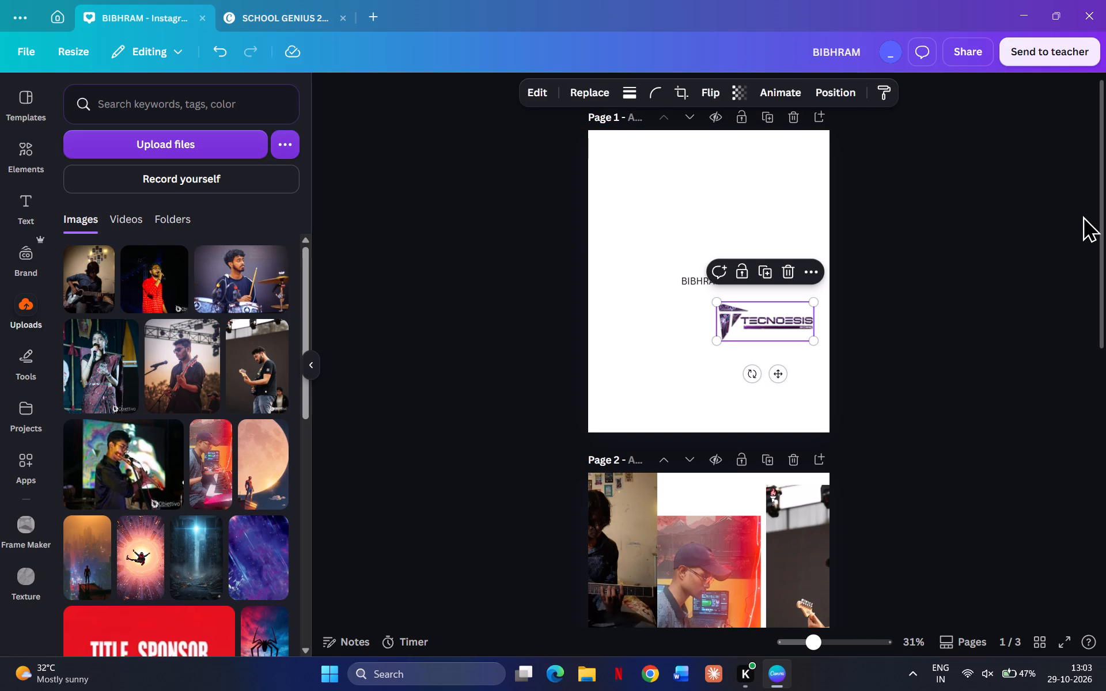
click(1082, 215)
Move the pasted Tecnoesis logo to the top of page 1, shrink it slightly and centre it horizontally above the BIBHRAM text.
drag(781, 325, 729, 168)
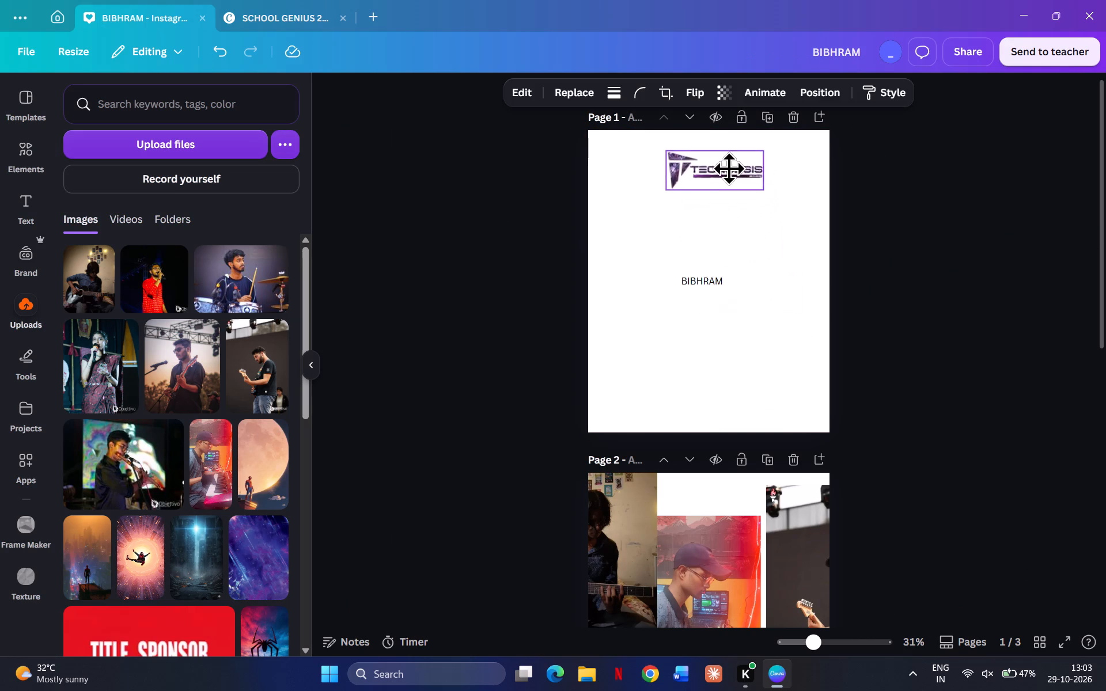
drag(729, 168, 725, 163)
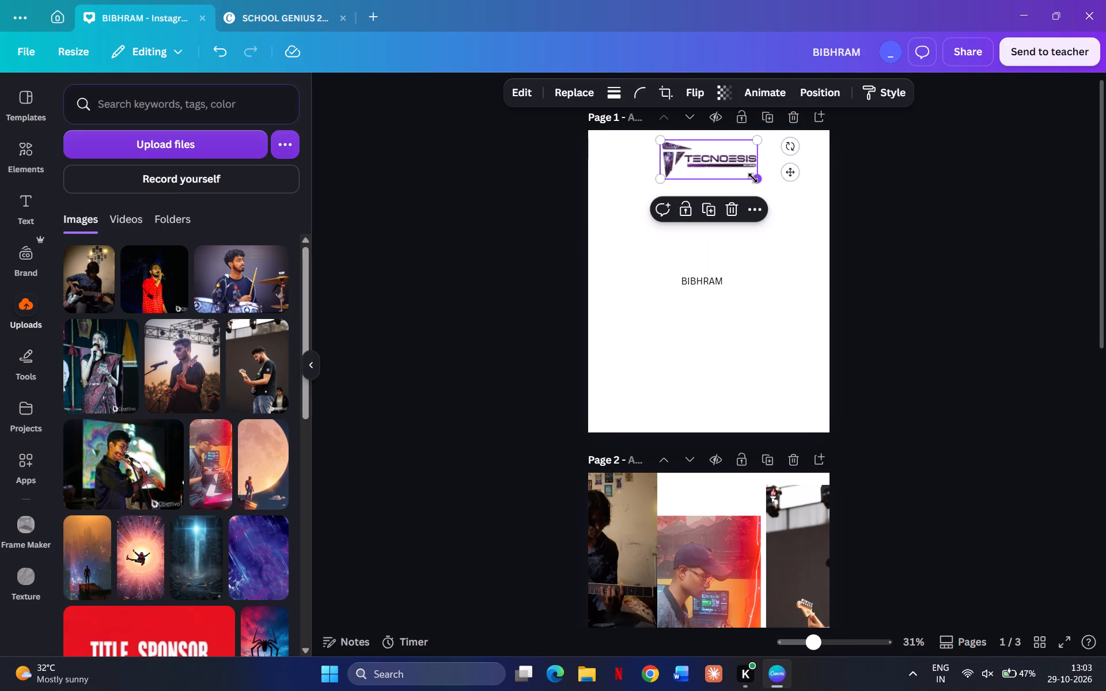
drag(753, 178, 740, 161)
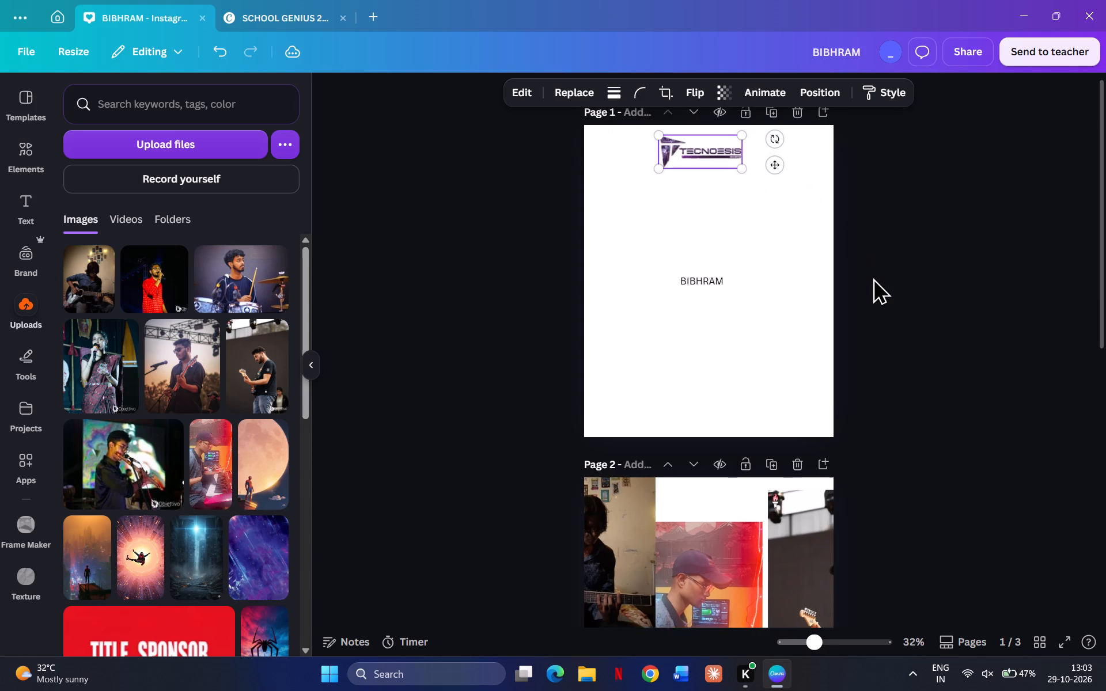
scroll(873, 278, up, 2)
drag(718, 172, 718, 172)
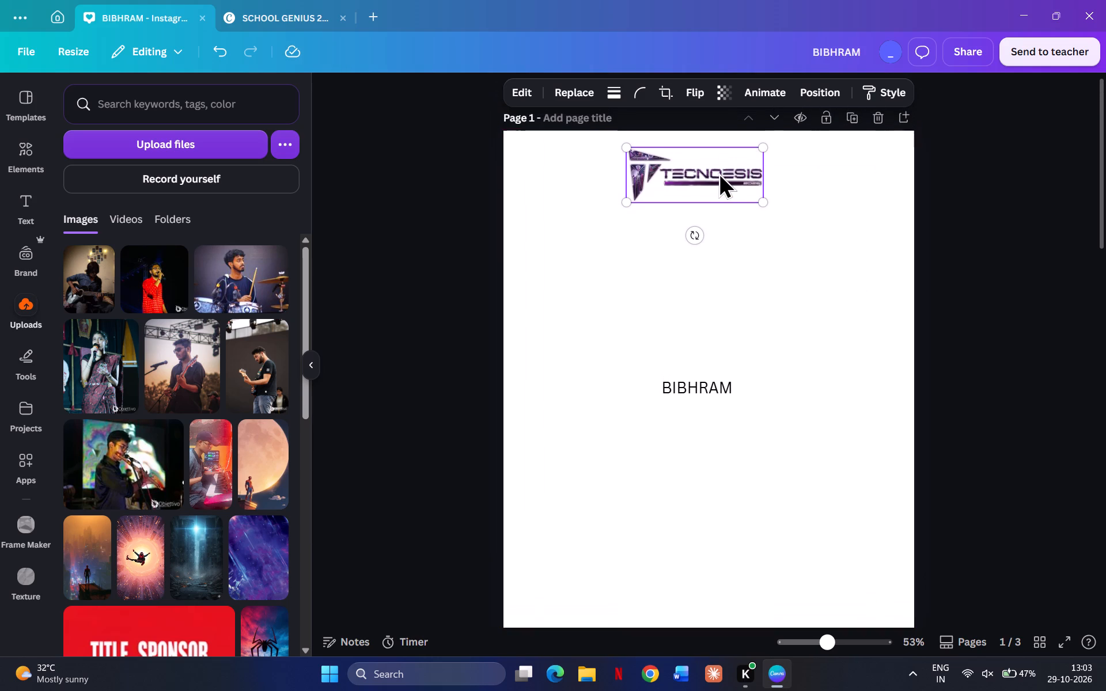
drag(718, 172, 728, 171)
click(987, 226)
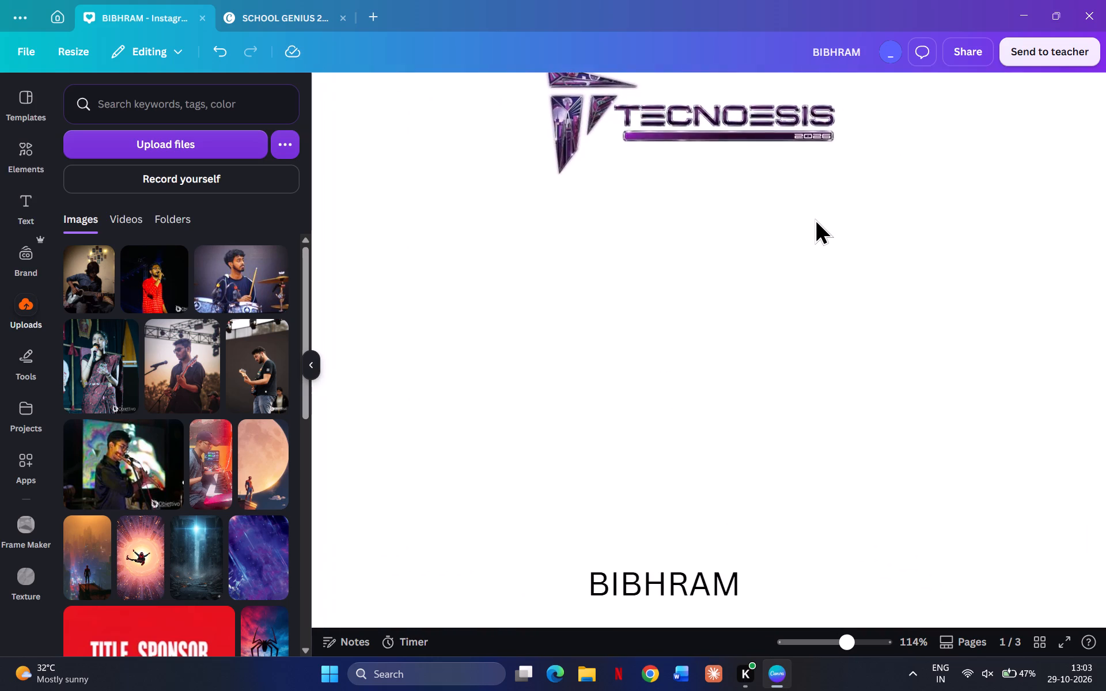
Enlarge the BIBHRAM text on page 1 to font size 139 and centre it across the page.
scroll(815, 218, up, 2)
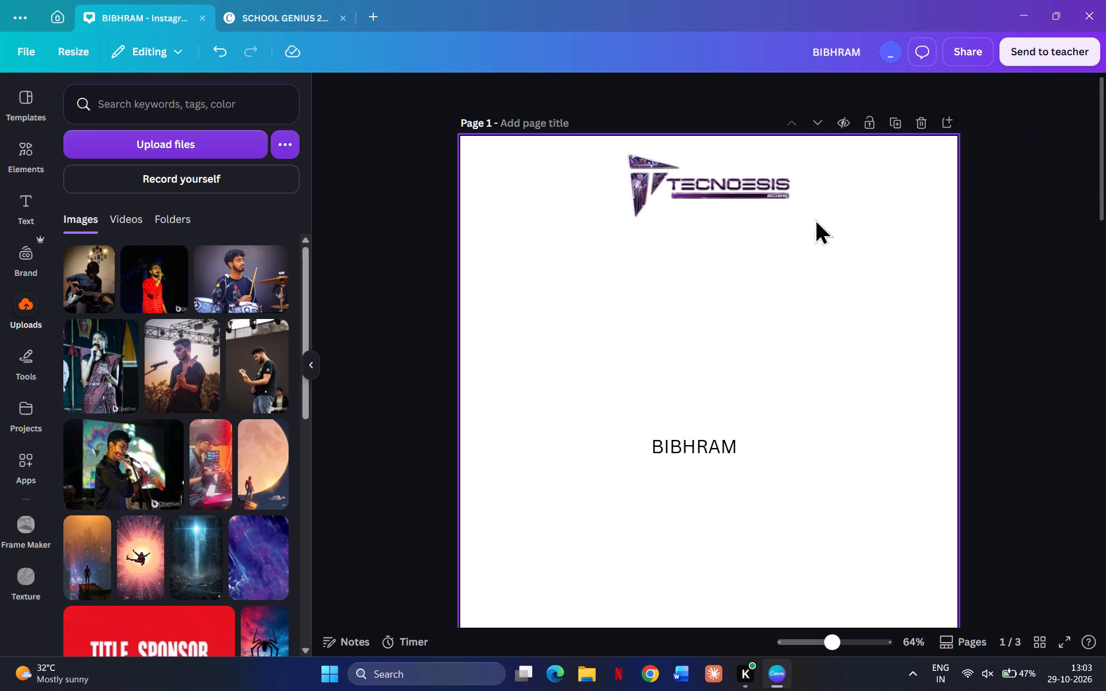
scroll(815, 218, down, 1)
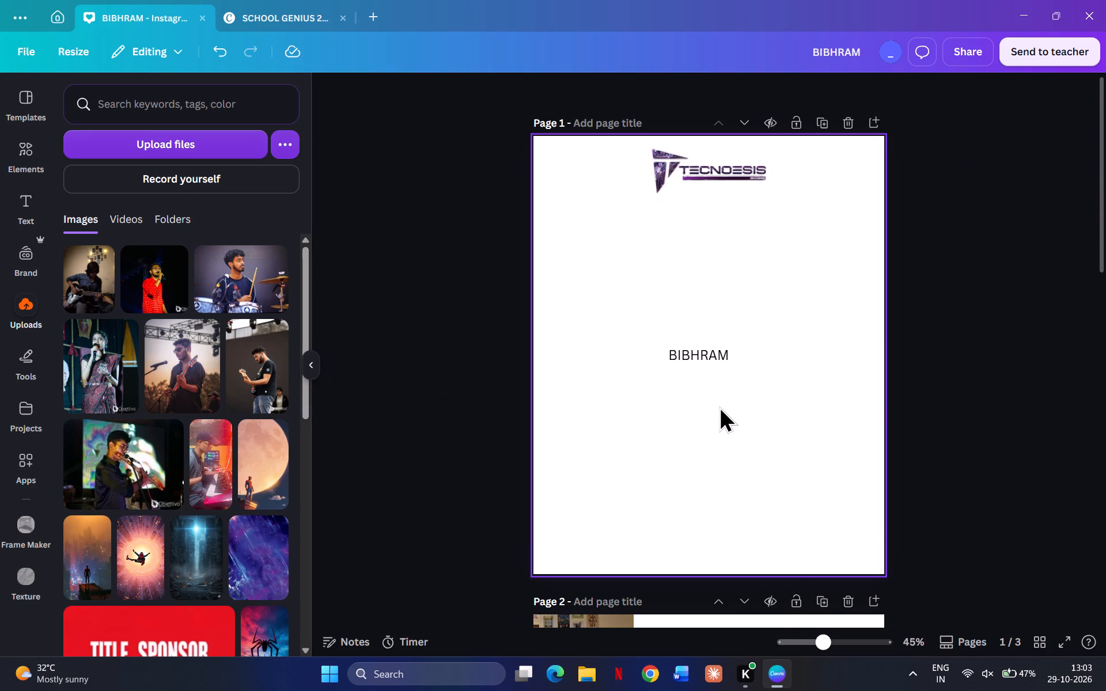
scroll(719, 406, down, 4)
scroll(719, 406, up, 1)
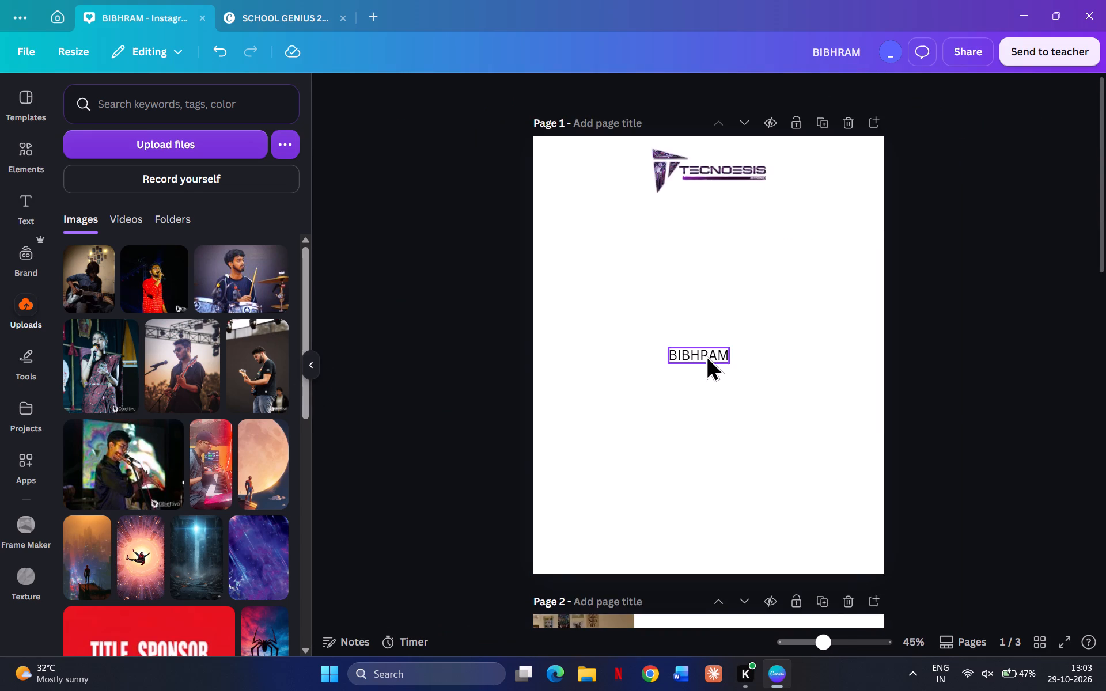
click(706, 355)
drag(670, 342, 571, 268)
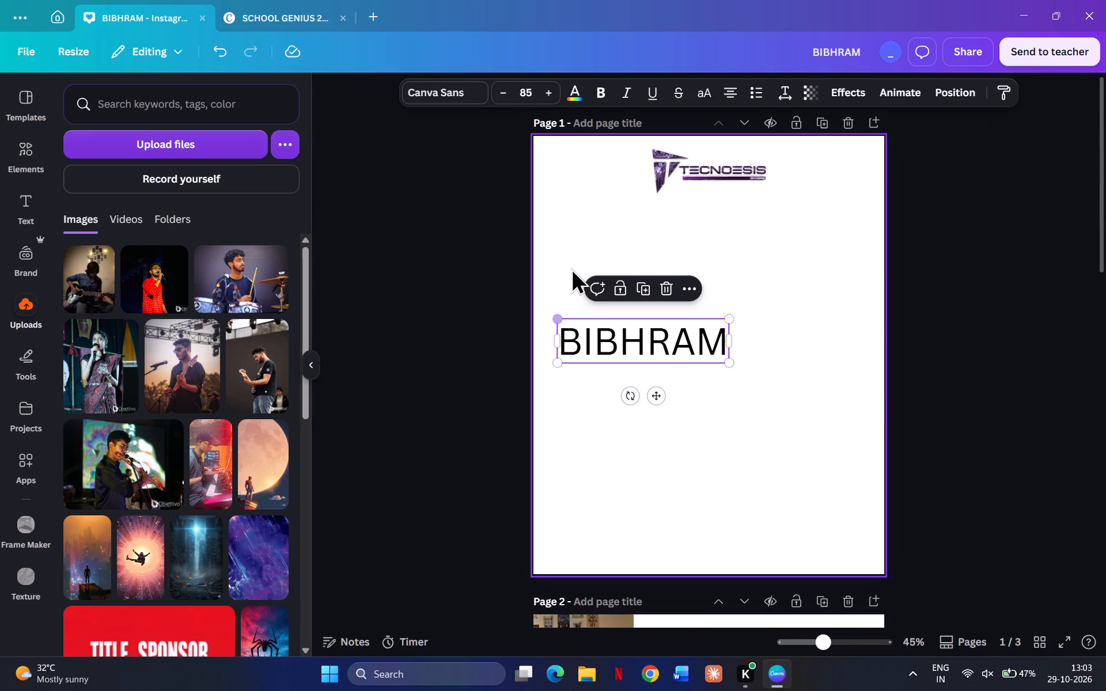
drag(667, 340, 706, 348)
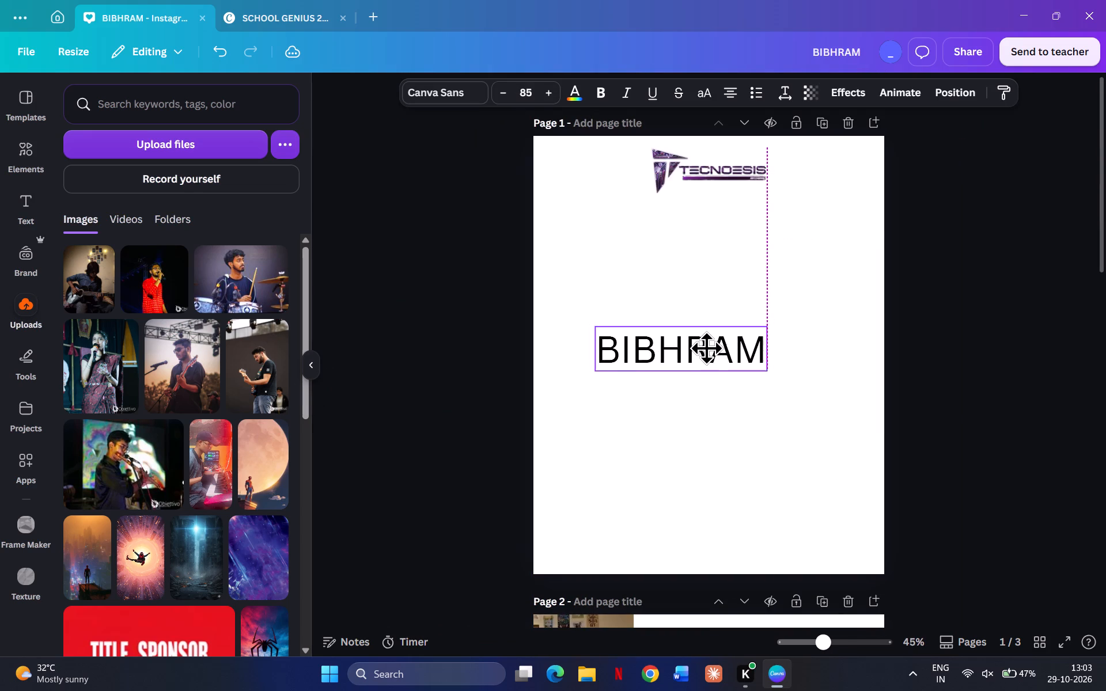
drag(706, 348, 679, 342)
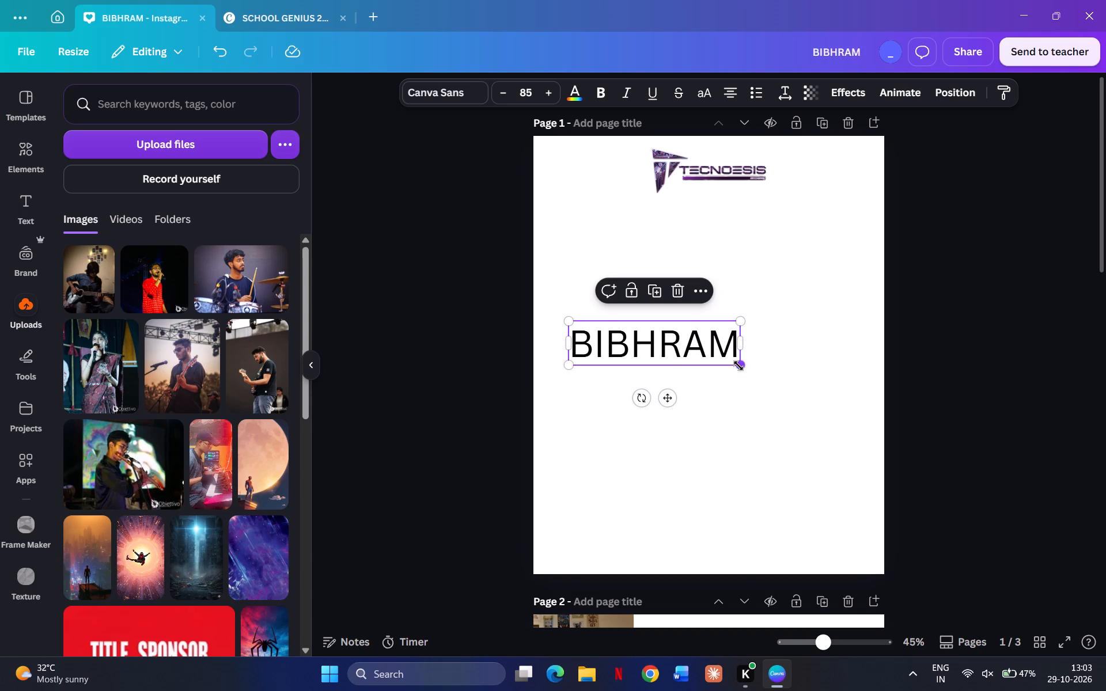
drag(738, 366, 854, 399)
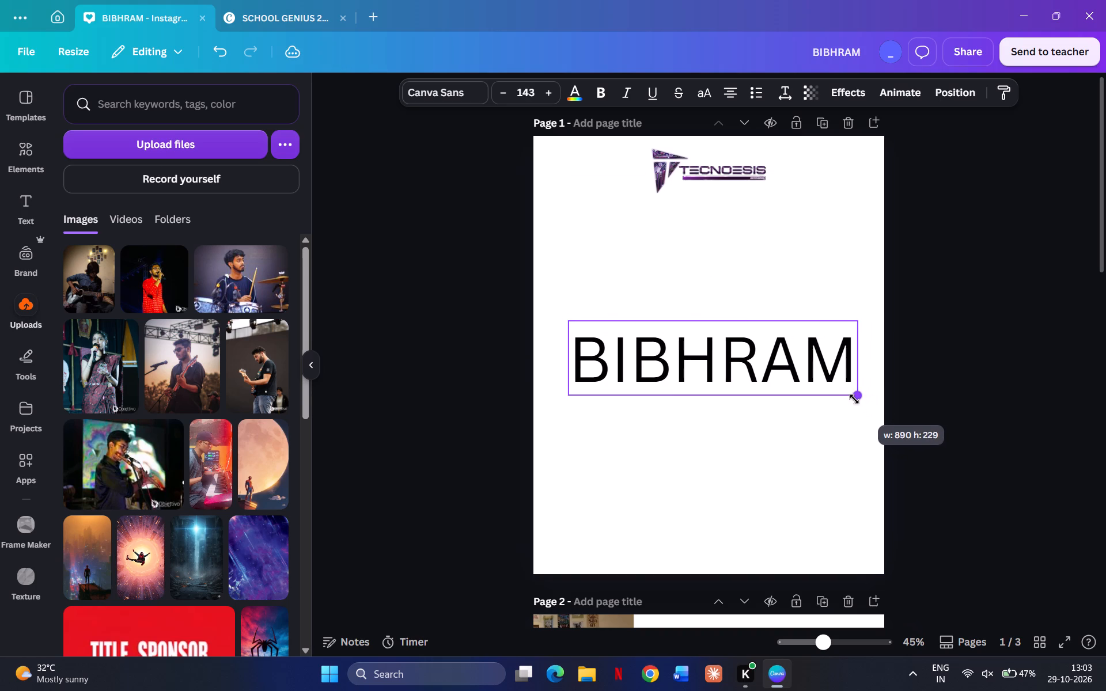
drag(854, 399, 847, 394)
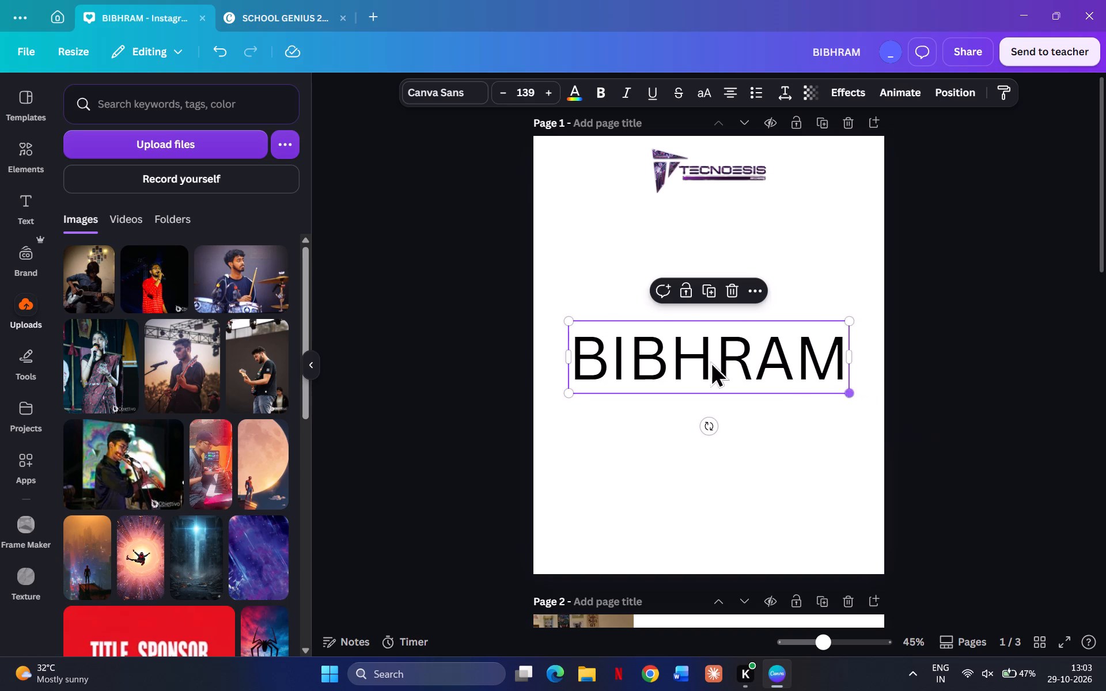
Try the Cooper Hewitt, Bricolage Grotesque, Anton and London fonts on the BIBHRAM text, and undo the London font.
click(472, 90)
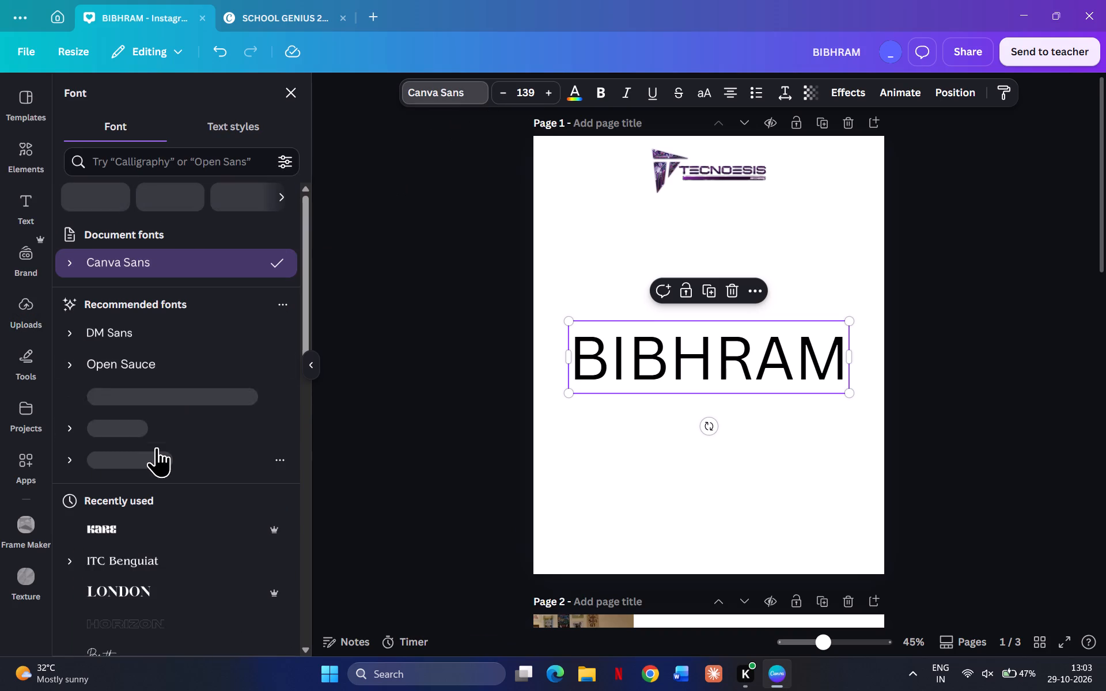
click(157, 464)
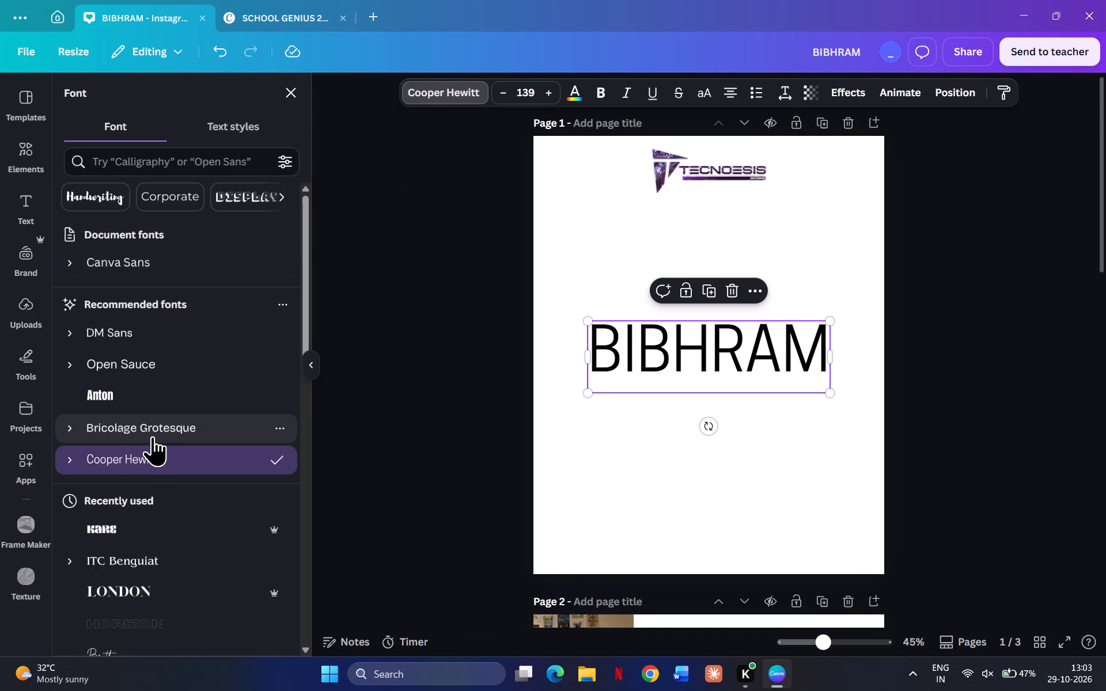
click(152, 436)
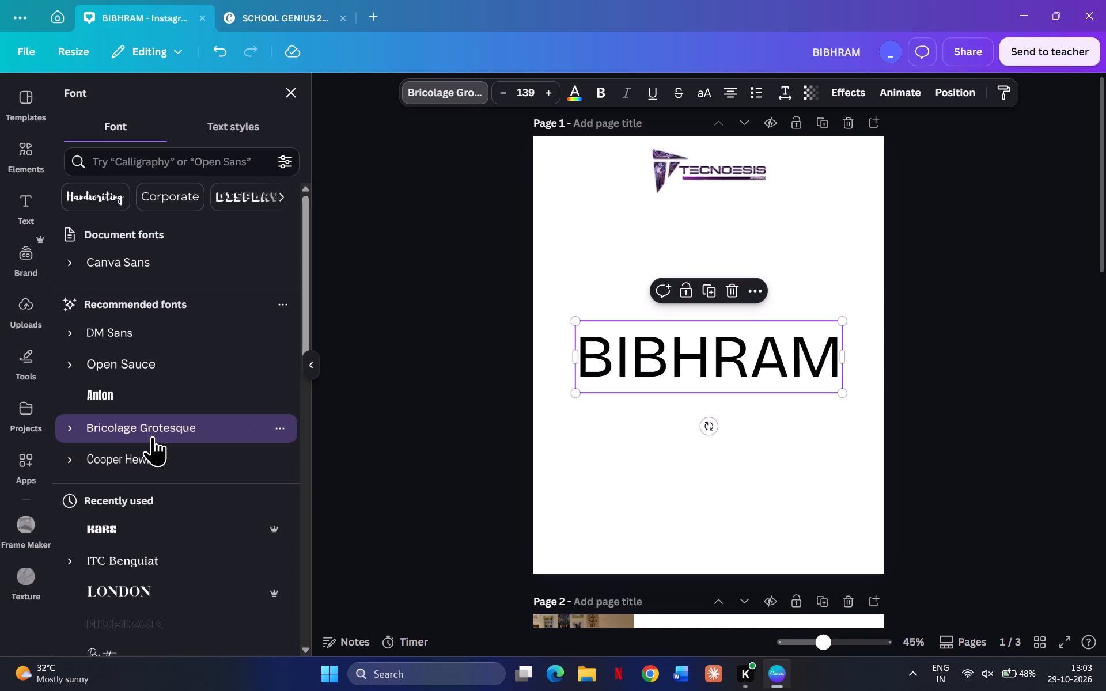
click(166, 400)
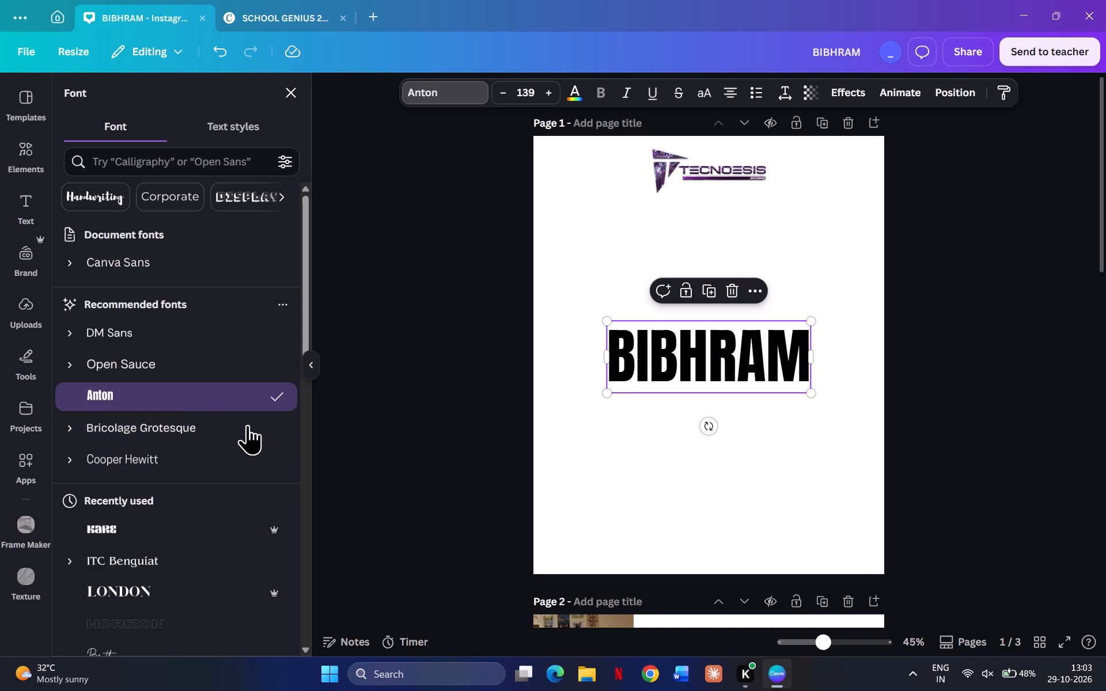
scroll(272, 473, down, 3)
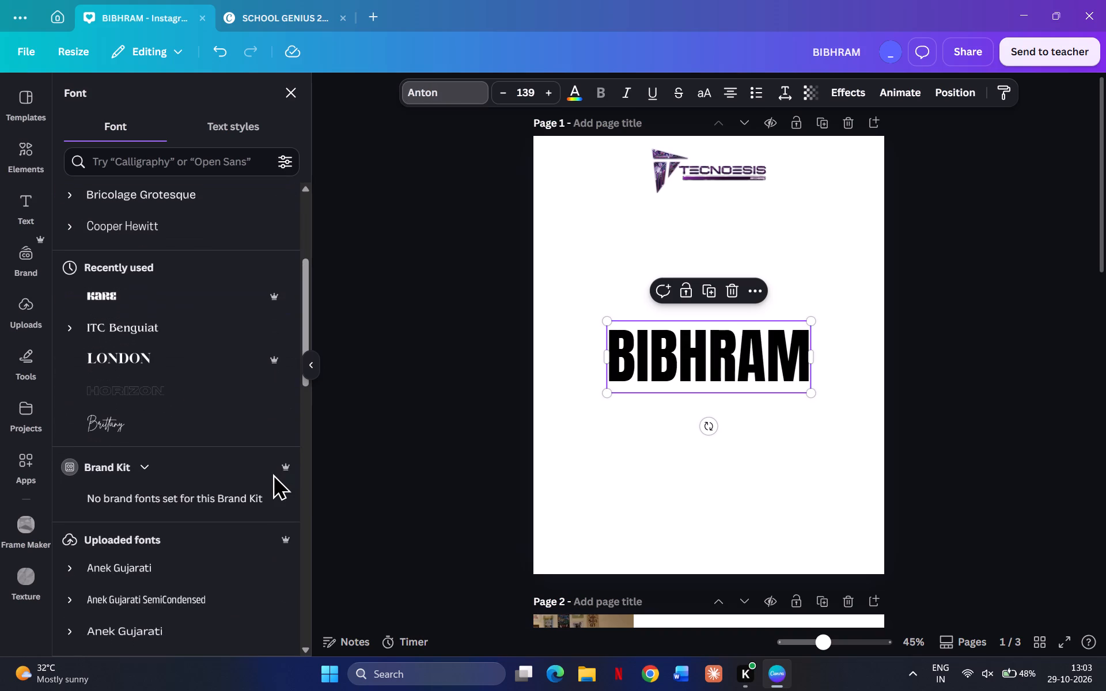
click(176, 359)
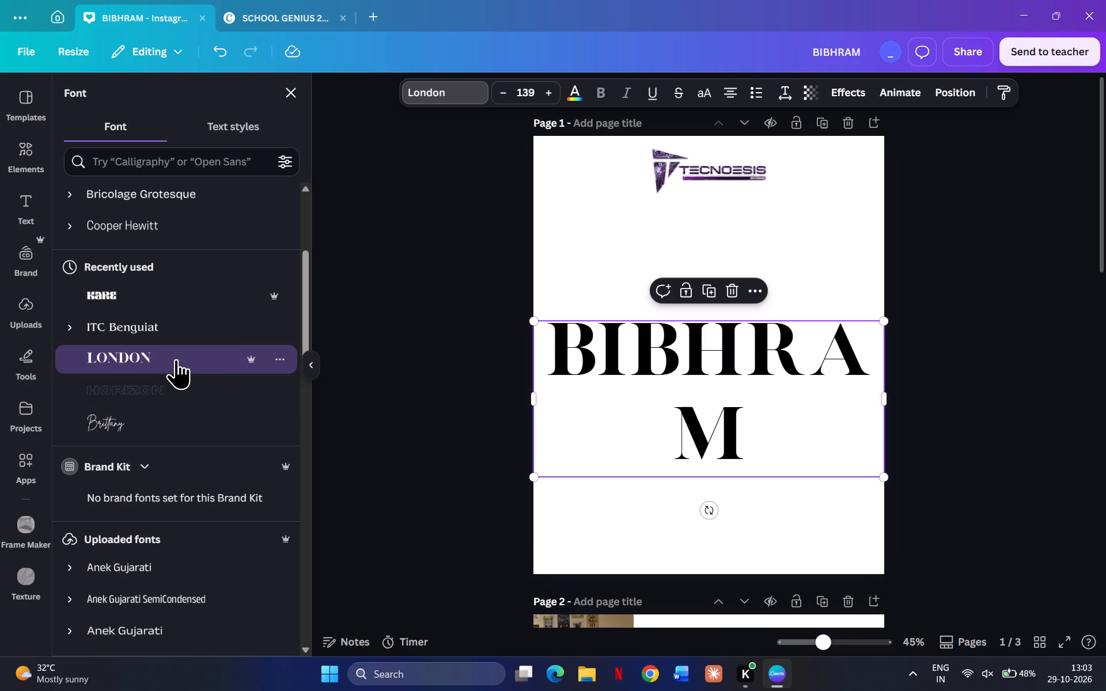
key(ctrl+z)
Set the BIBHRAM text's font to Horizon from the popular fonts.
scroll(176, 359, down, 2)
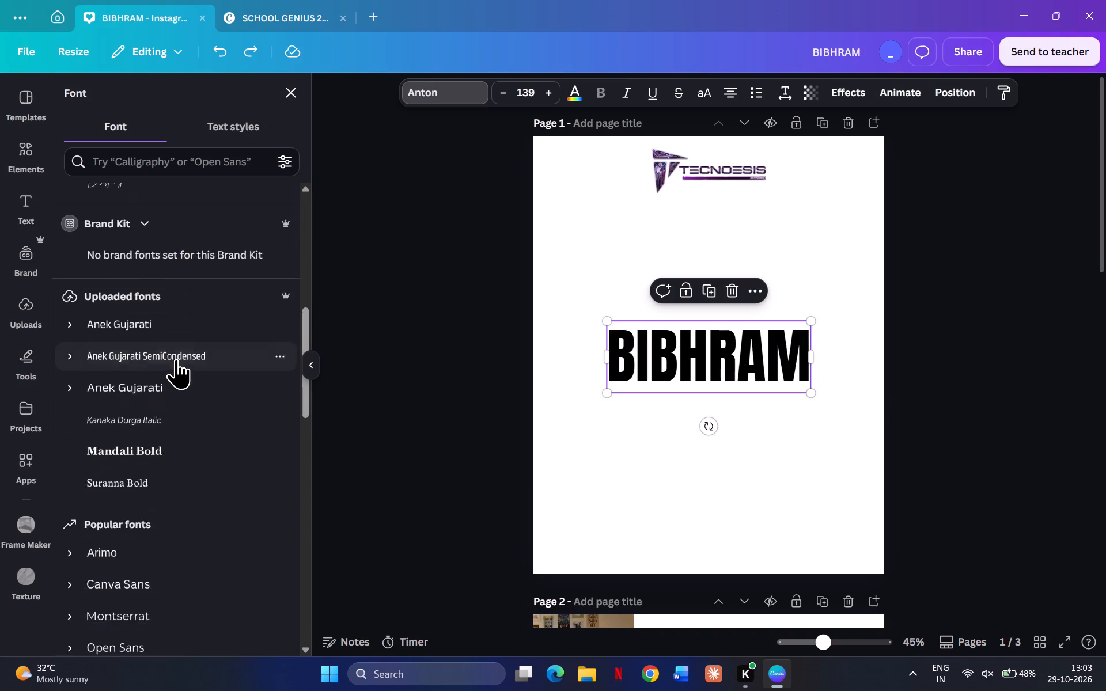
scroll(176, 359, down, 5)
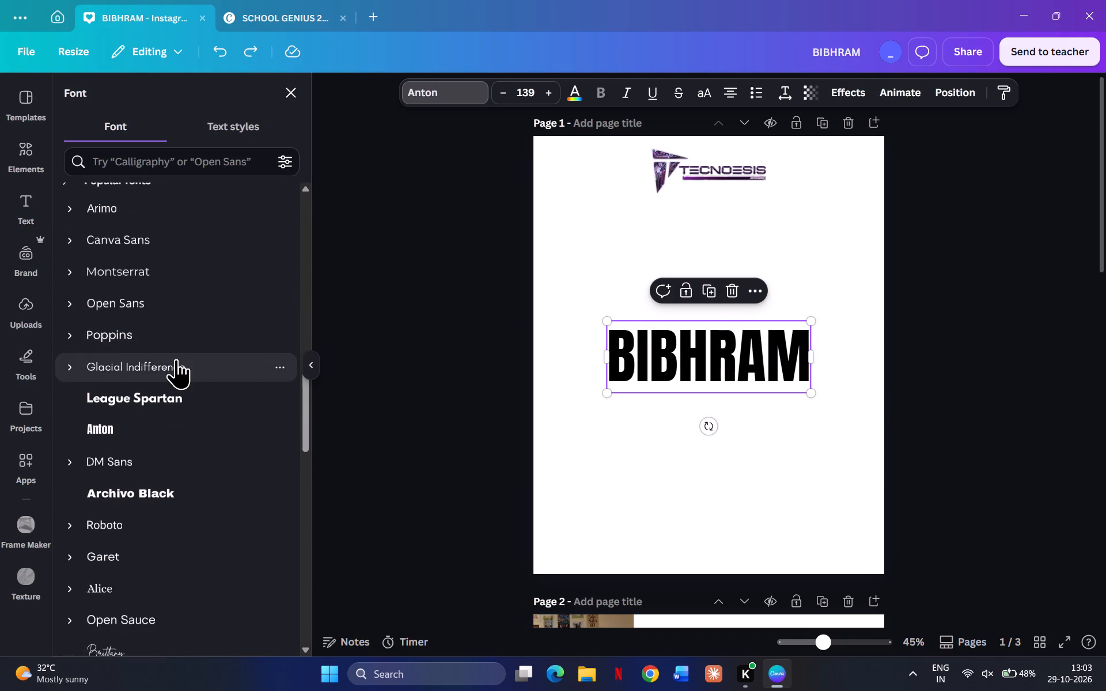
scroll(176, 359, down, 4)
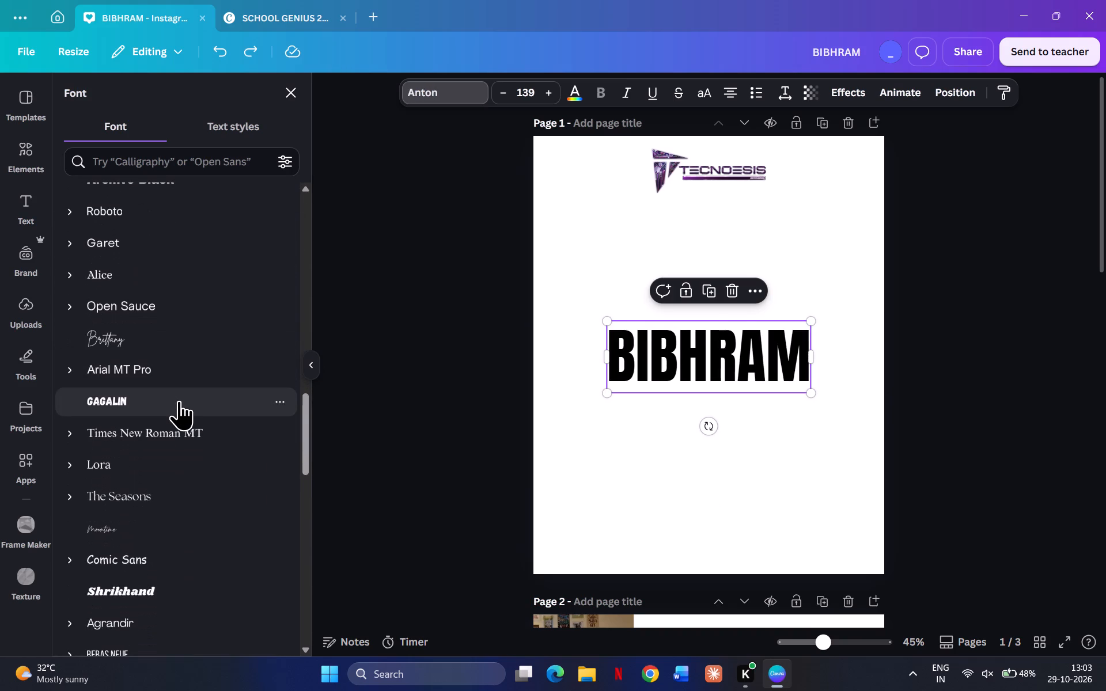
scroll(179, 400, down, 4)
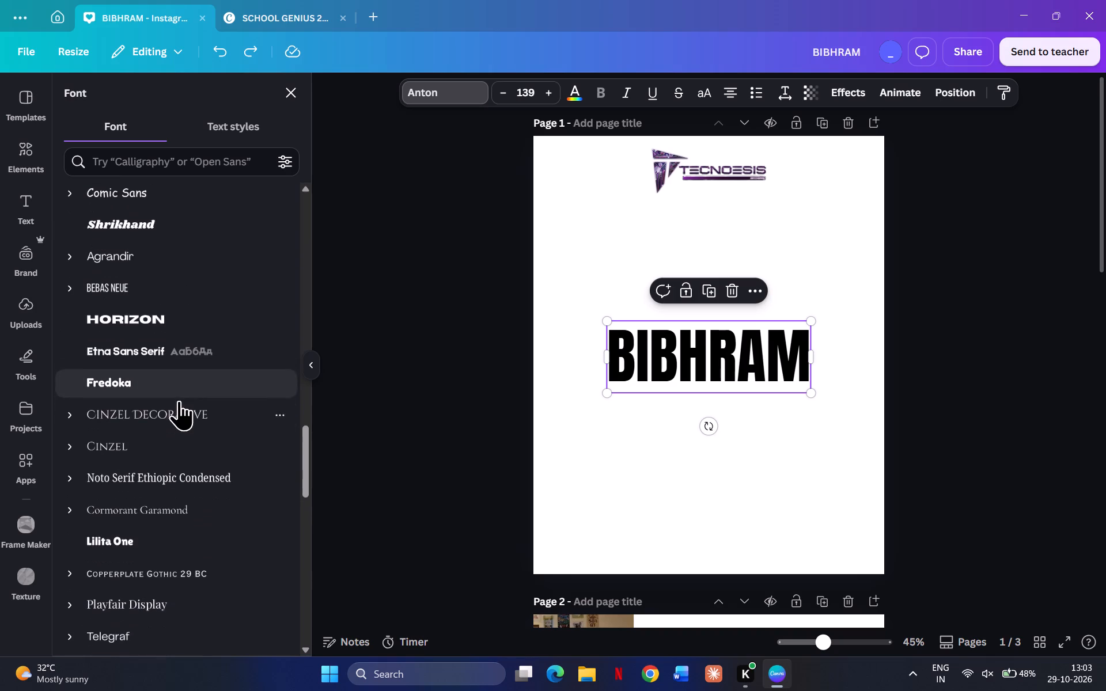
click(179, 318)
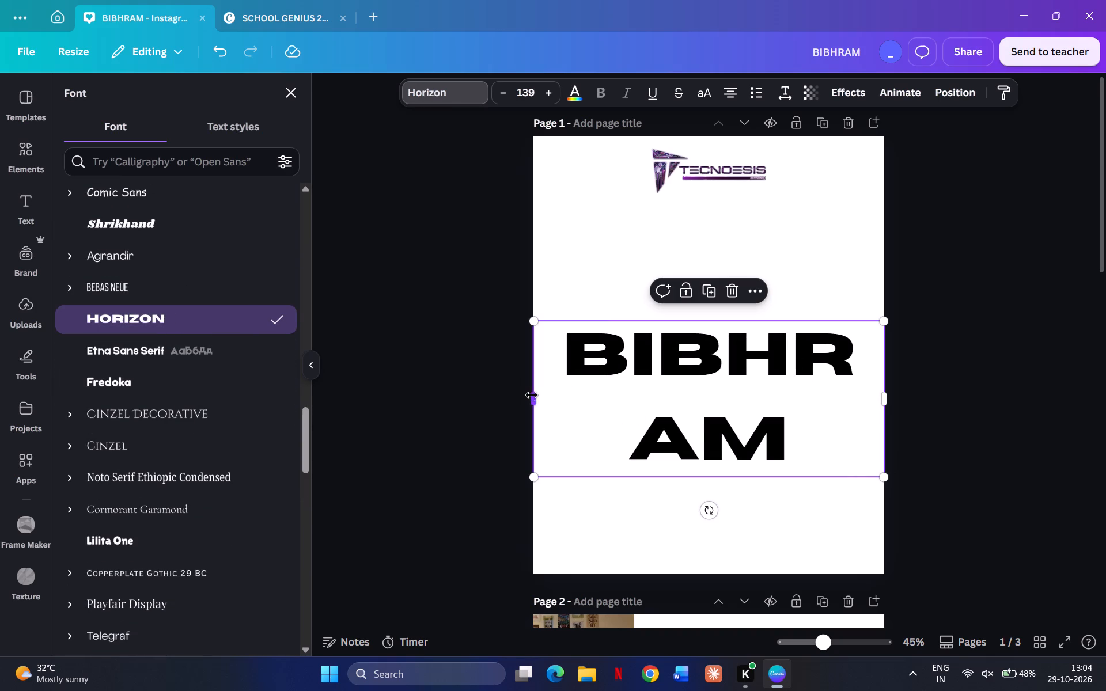
Reduce the BIBHRAM text's font size to 96.9 so the word fits on one line.
triple_click(510, 100)
triple_click(510, 100)
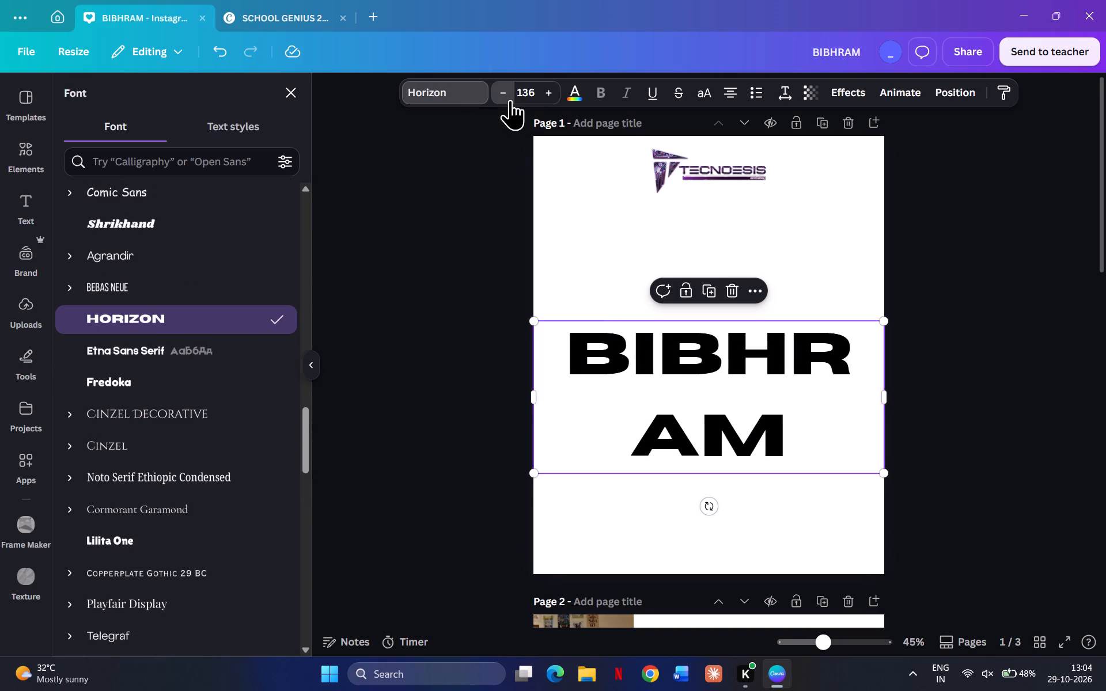
triple_click(510, 100)
triple_click(510, 100)
triple_click(510, 100)
triple_click(510, 100)
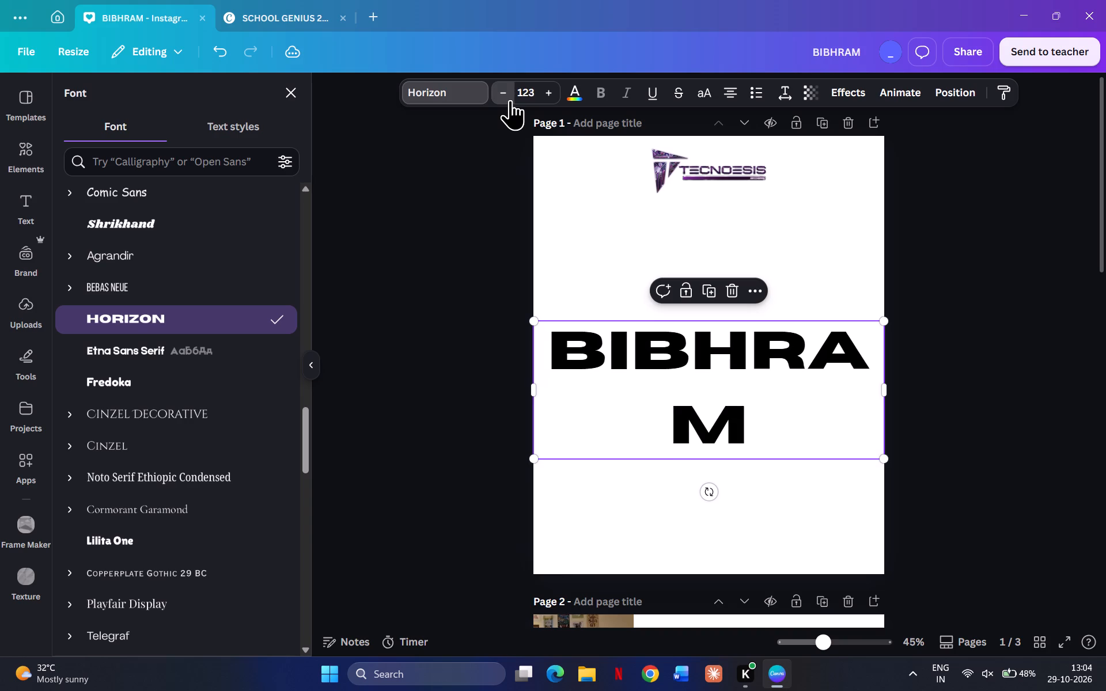
triple_click(510, 100)
triple_click(510, 100)
triple_click(510, 100)
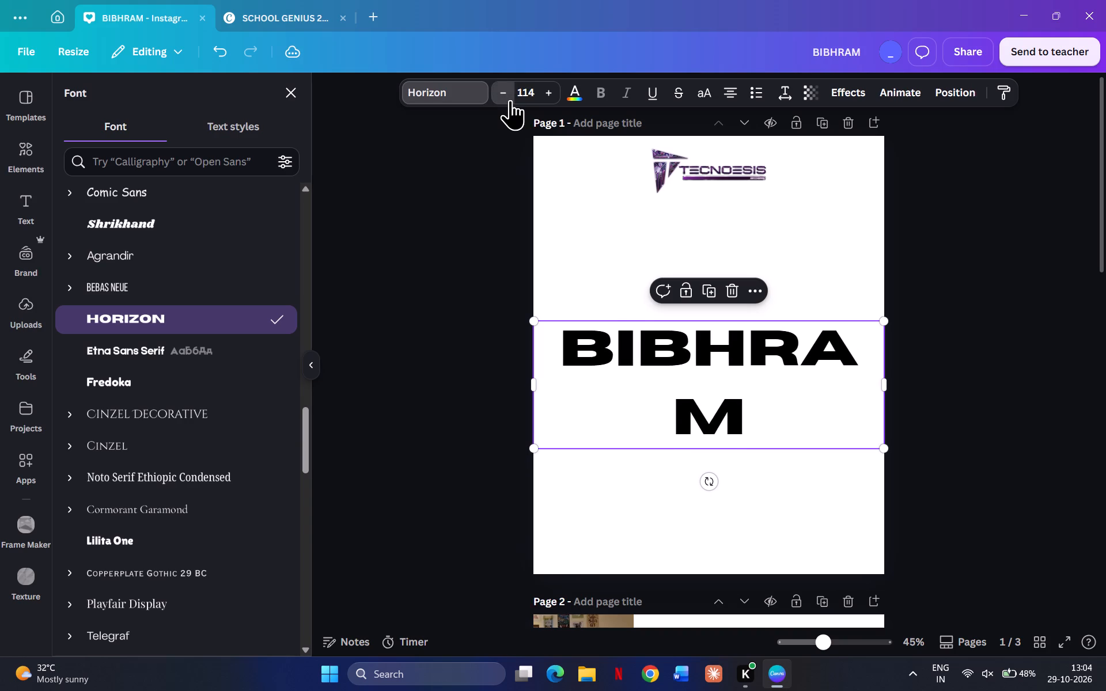
triple_click(510, 100)
triple_click(510, 100)
triple_click(510, 100)
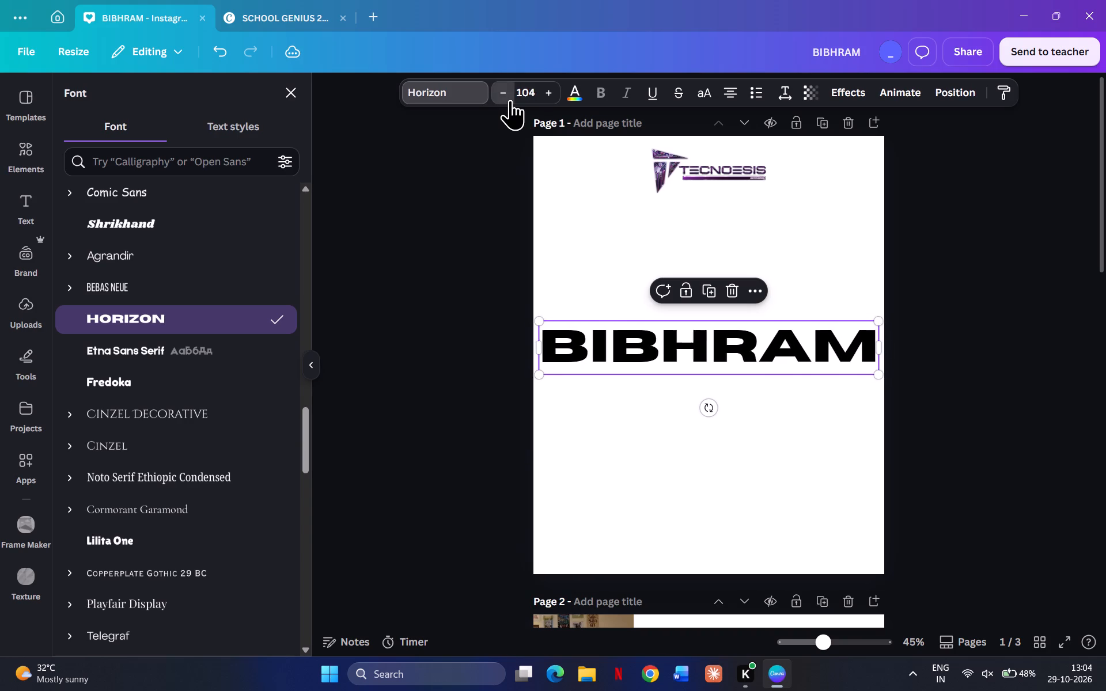
triple_click(510, 100)
triple_click(510, 100)
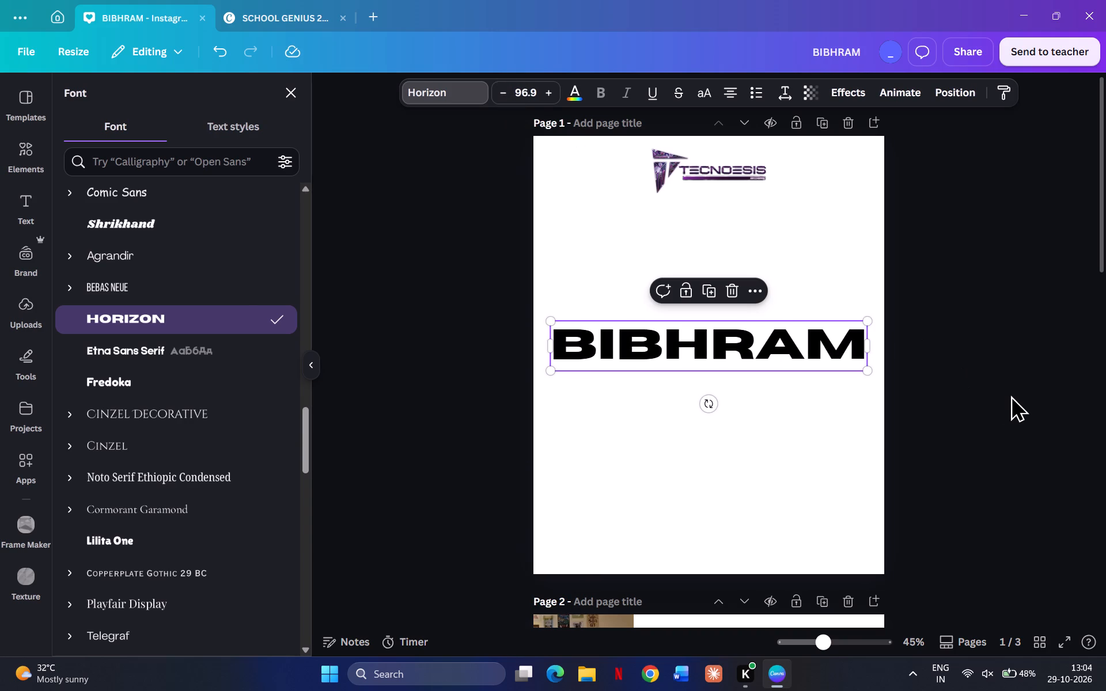
click(1010, 395)
click(1010, 395)
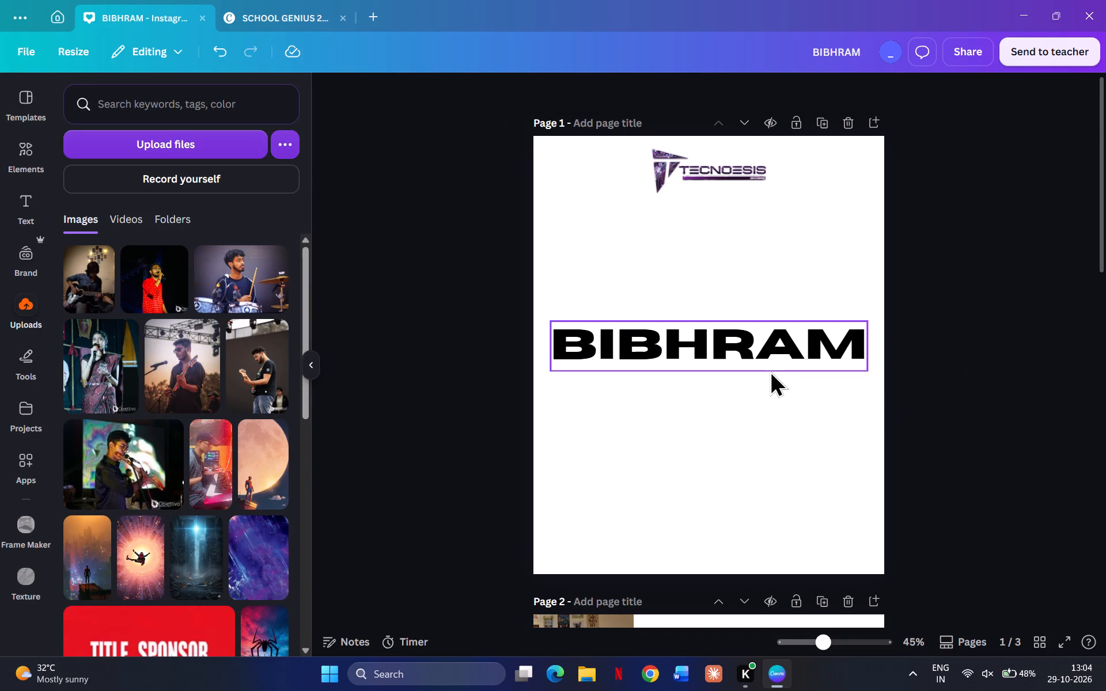
Try the Fredoka and Norwester fonts on the BIBHRAM text, and set it to HK Modular.
click(770, 370)
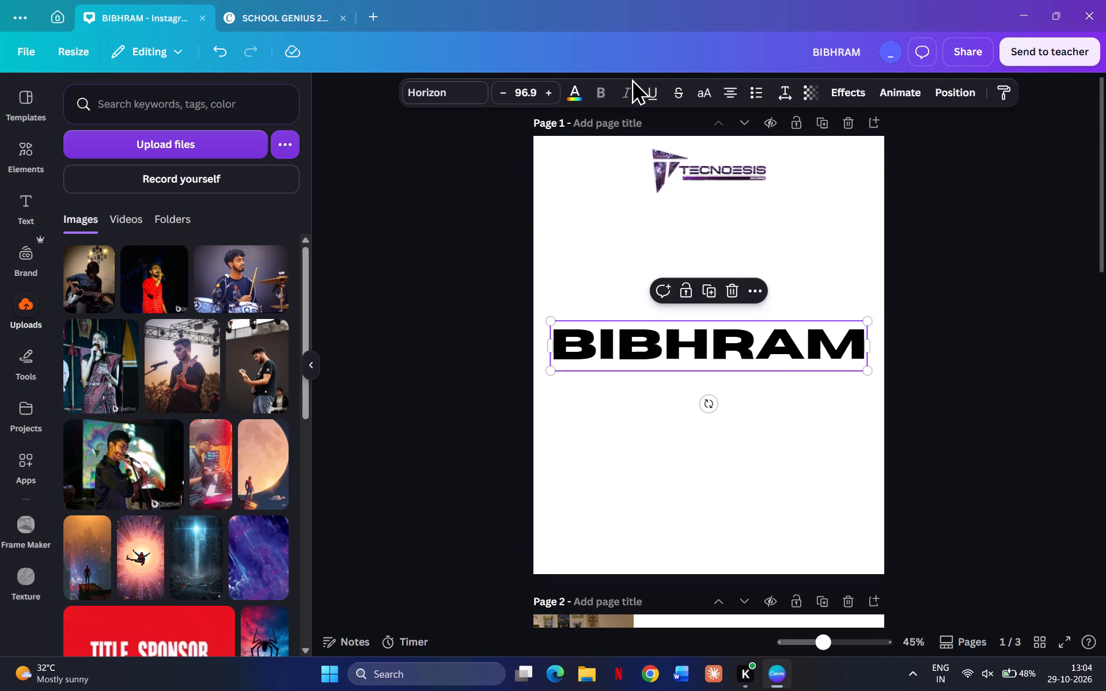
click(468, 90)
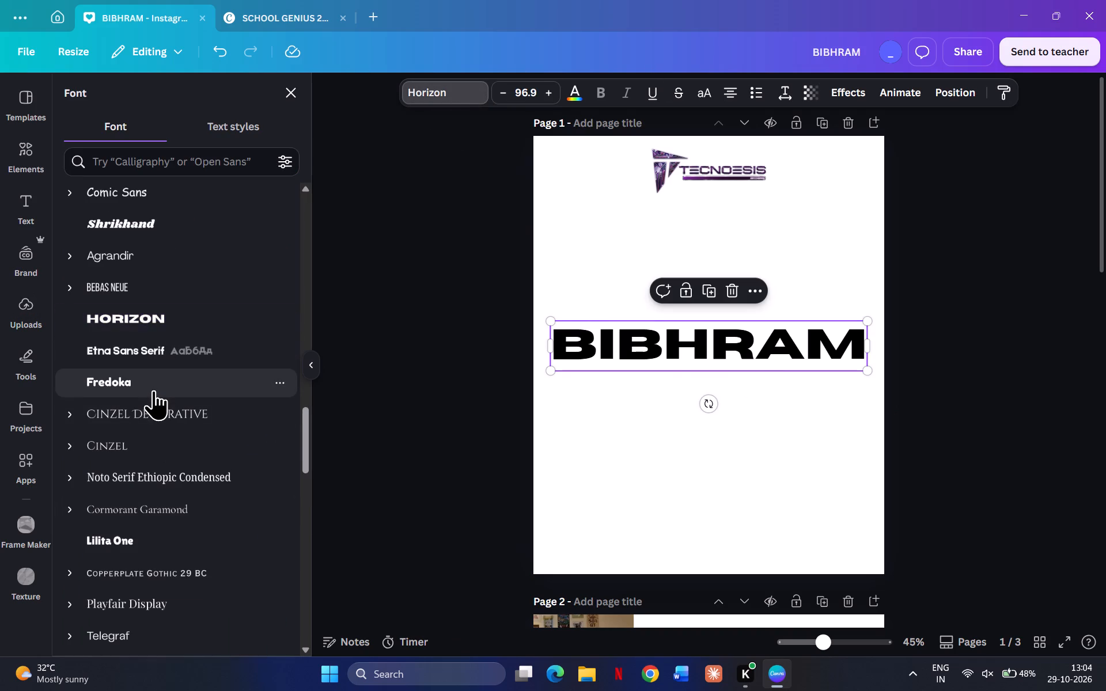
click(153, 390)
scroll(184, 465, down, 3)
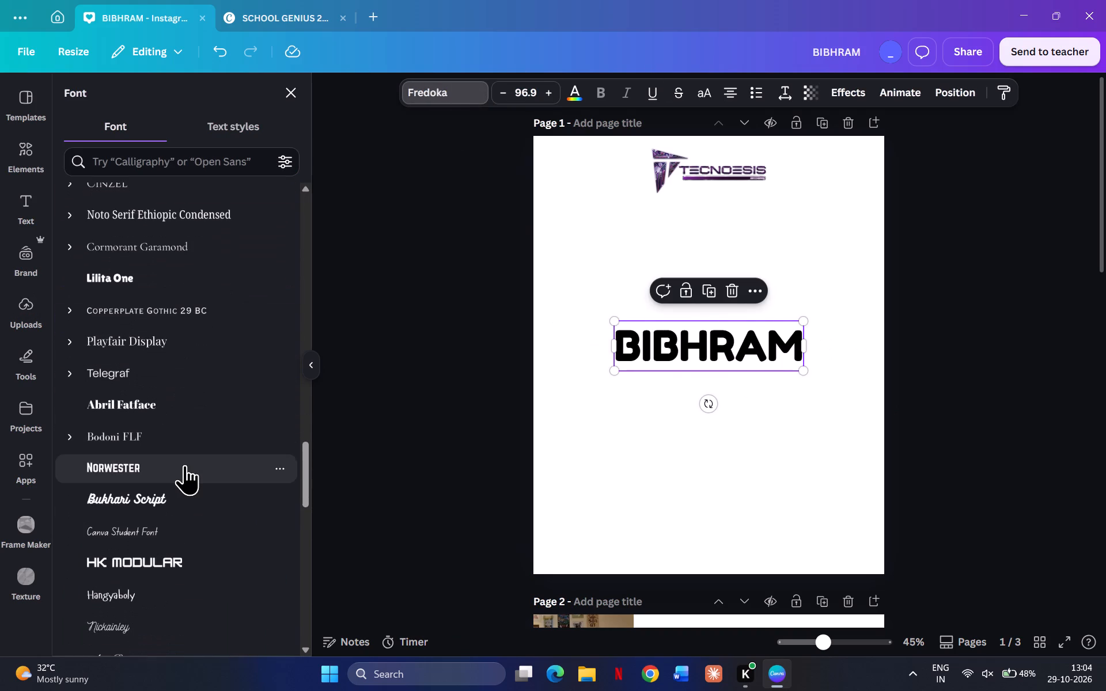
scroll(184, 465, down, 1)
click(105, 424)
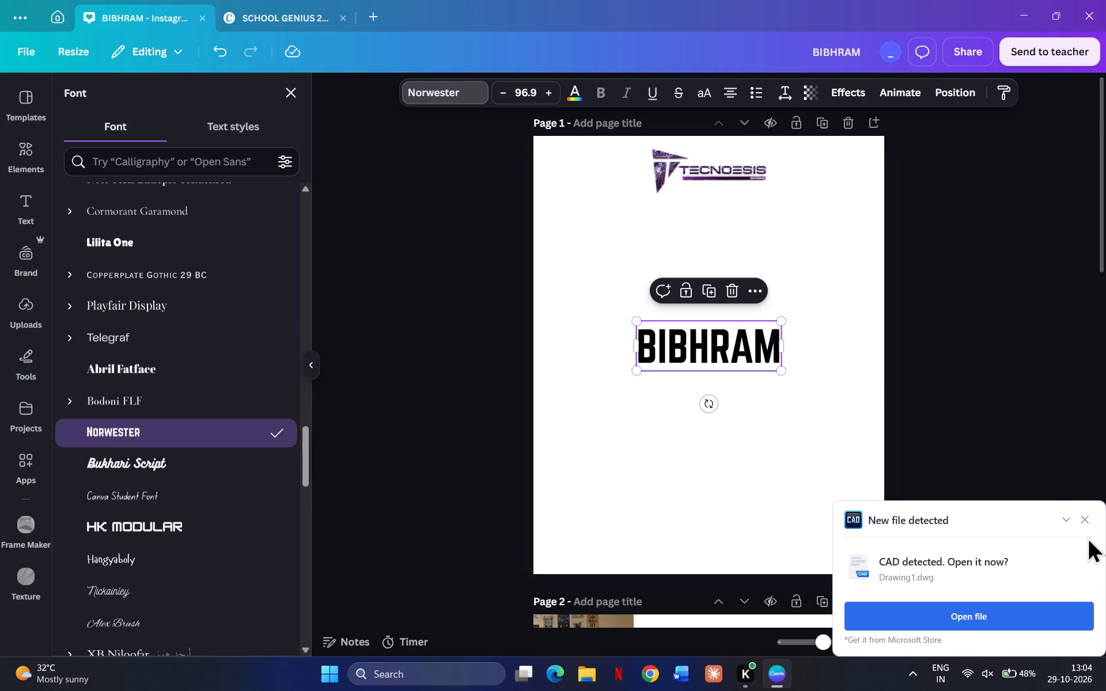
click(1089, 520)
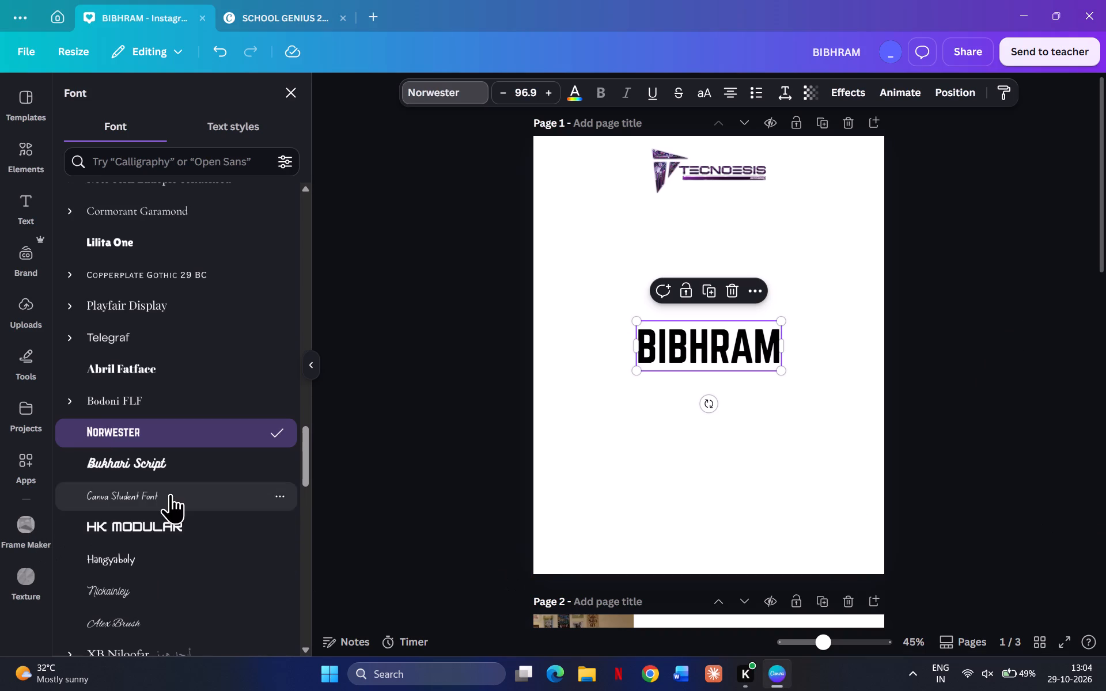
click(158, 522)
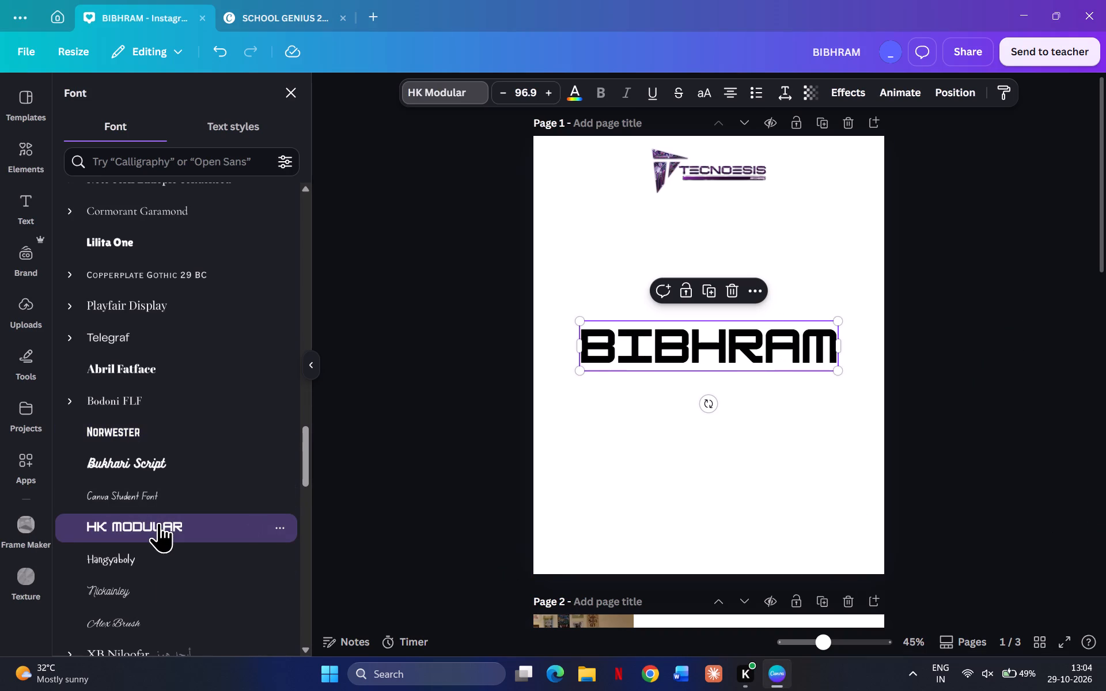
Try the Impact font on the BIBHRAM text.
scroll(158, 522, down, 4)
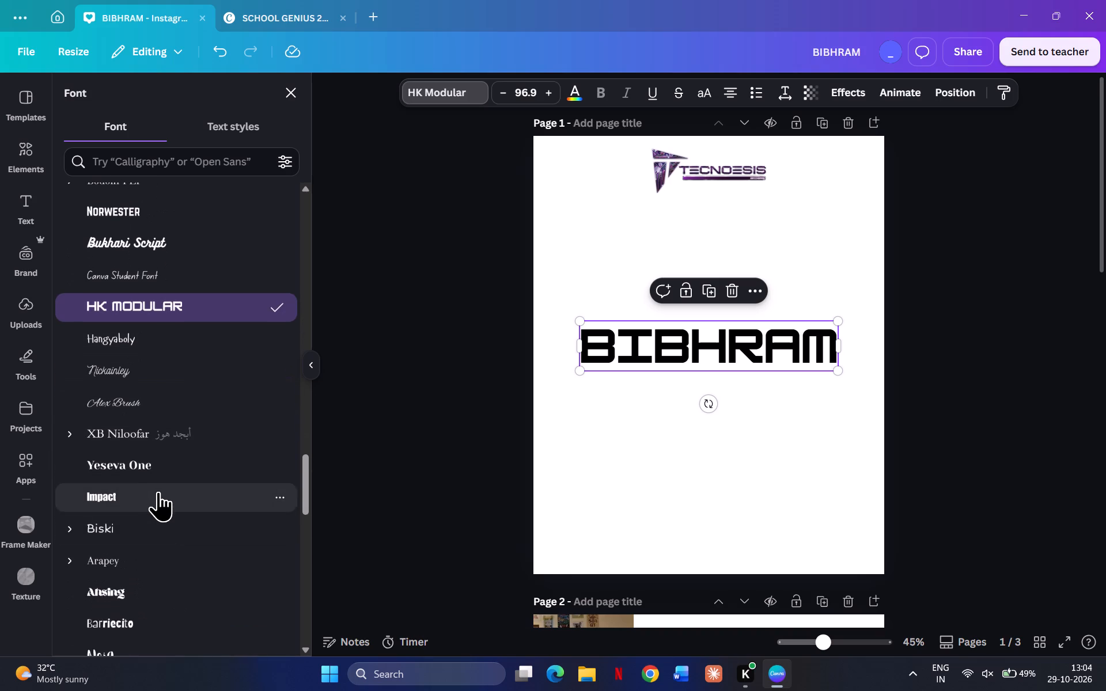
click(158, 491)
Set the BIBHRAM text's font to Architype Aubette.
scroll(158, 491, down, 2)
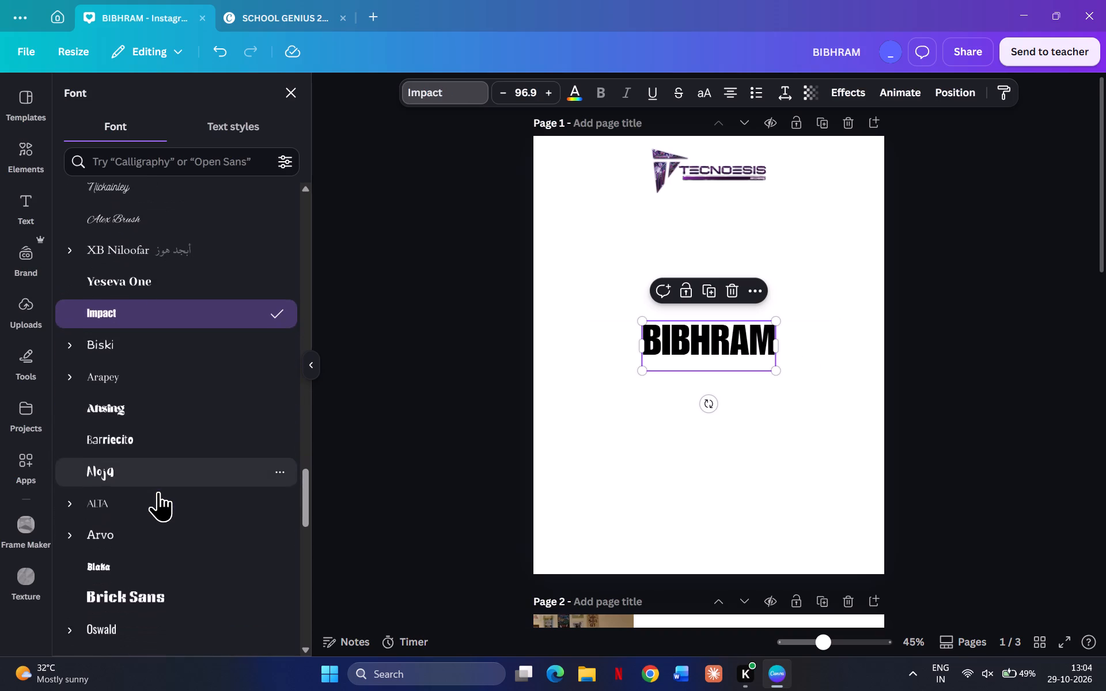
scroll(158, 491, down, 1)
scroll(155, 583, down, 3)
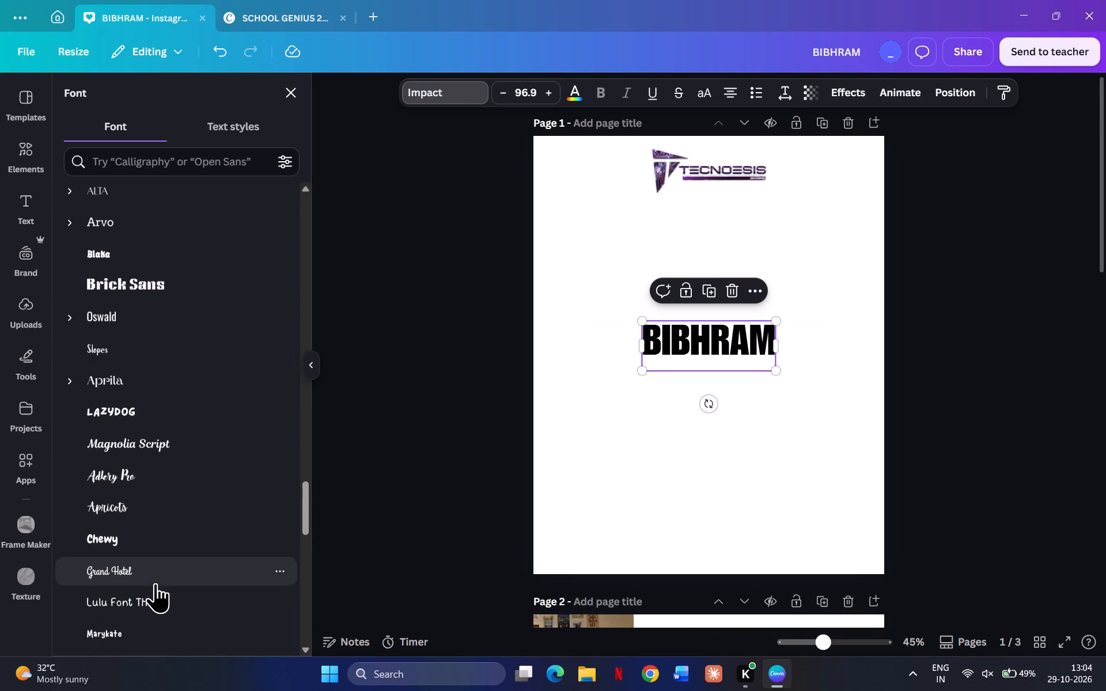
scroll(155, 521, down, 4)
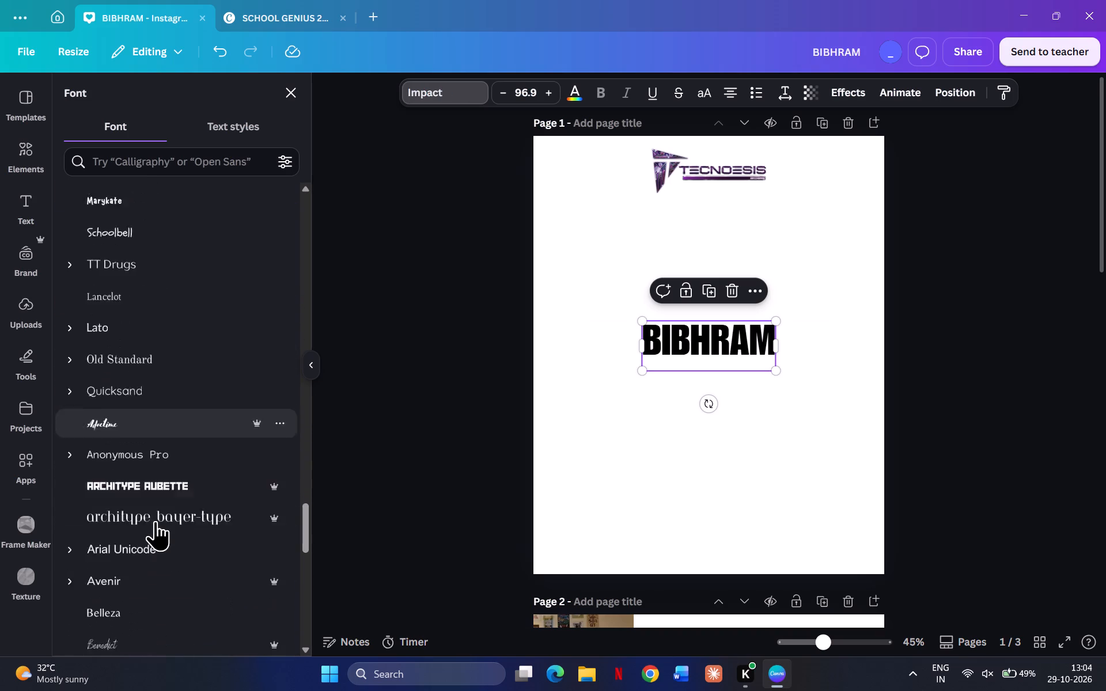
scroll(155, 521, down, 2)
click(163, 360)
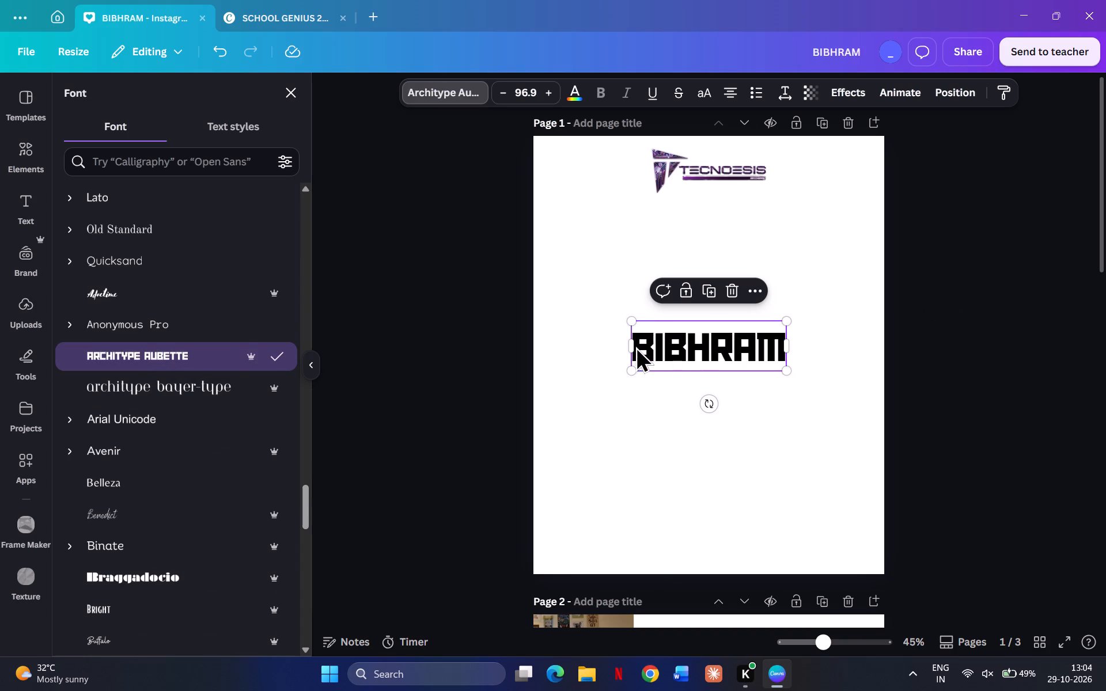
Increase the BIBHRAM text's font size step by step to 117.
triple_click(551, 94)
triple_click(551, 94)
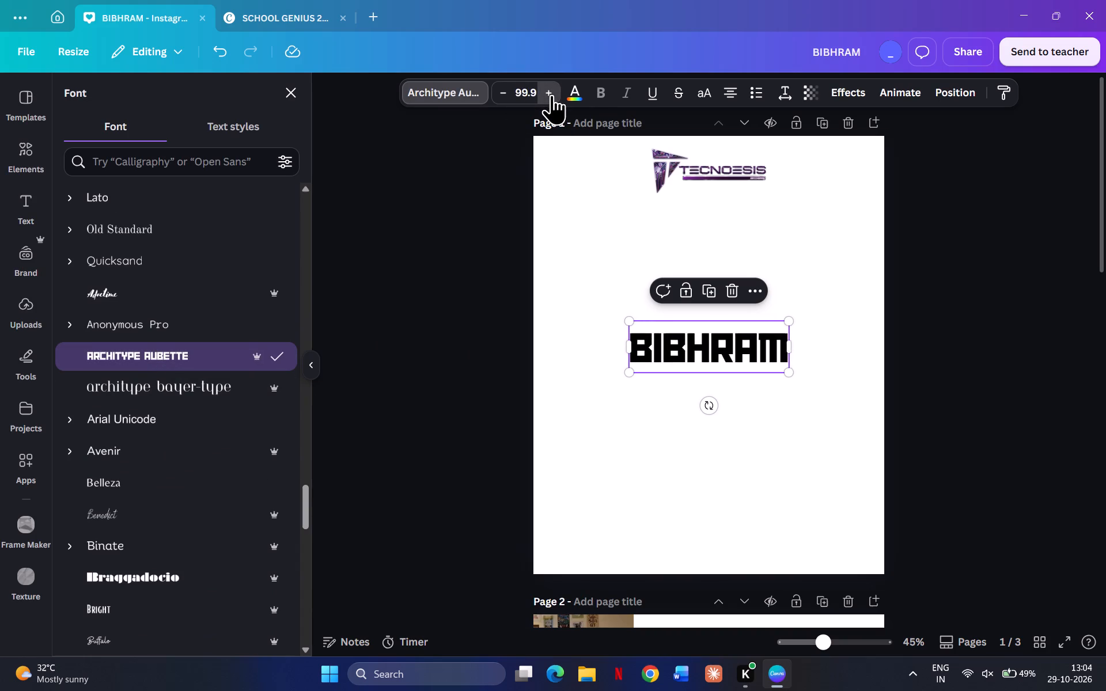
triple_click(551, 94)
triple_click(551, 94)
triple_click(551, 94)
triple_click(551, 94)
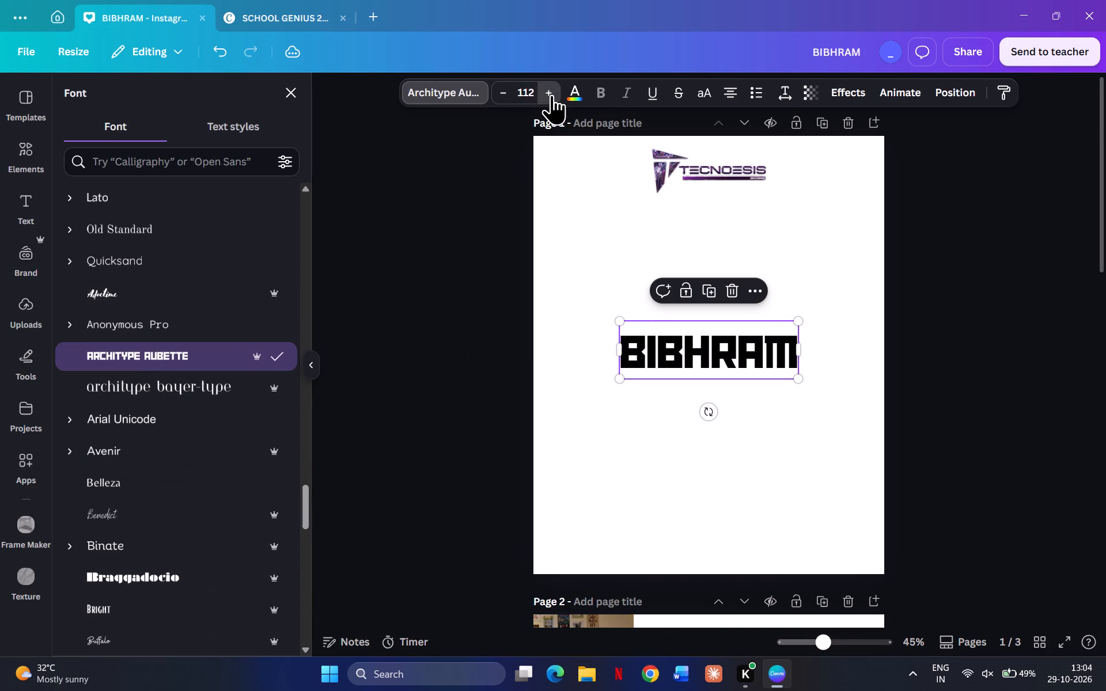
double_click(551, 94)
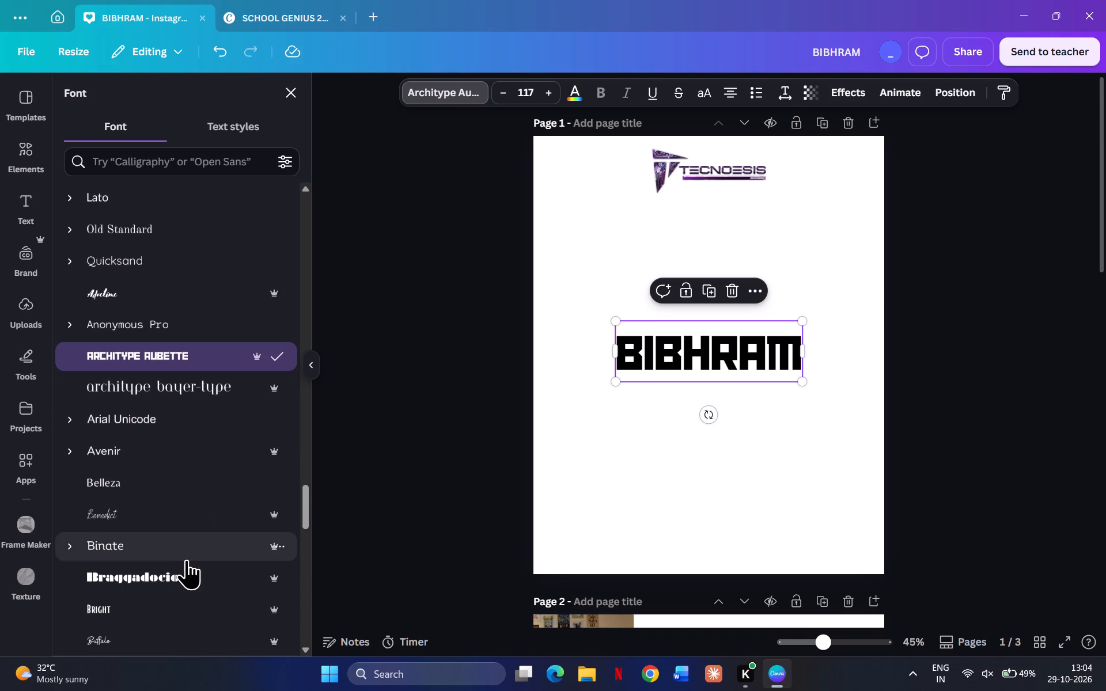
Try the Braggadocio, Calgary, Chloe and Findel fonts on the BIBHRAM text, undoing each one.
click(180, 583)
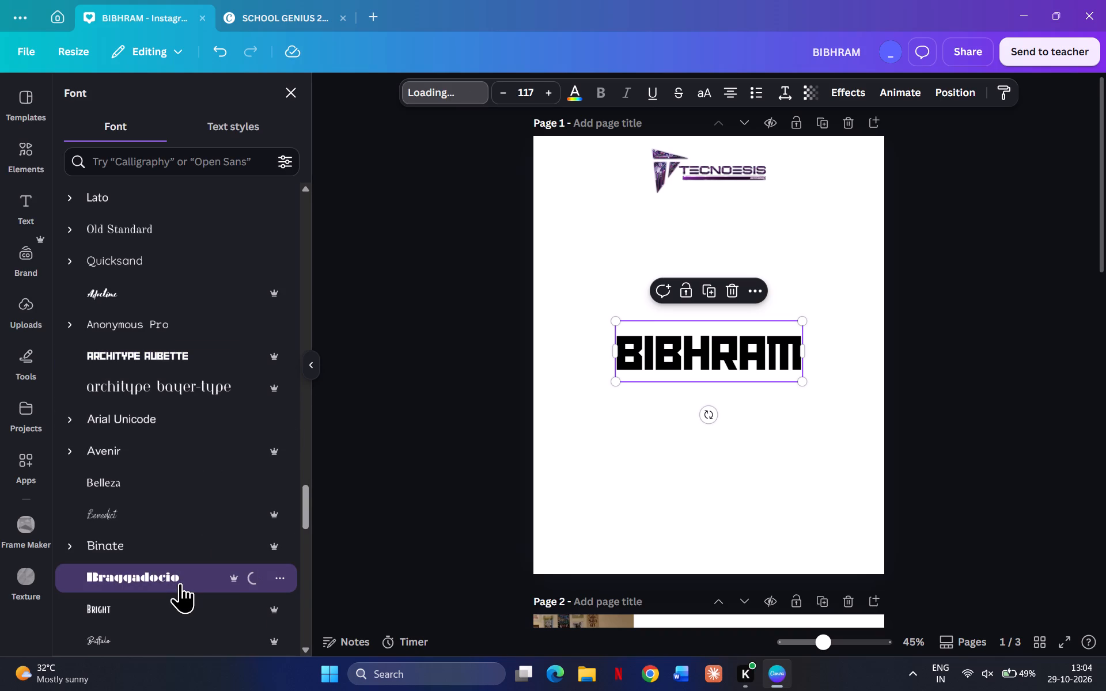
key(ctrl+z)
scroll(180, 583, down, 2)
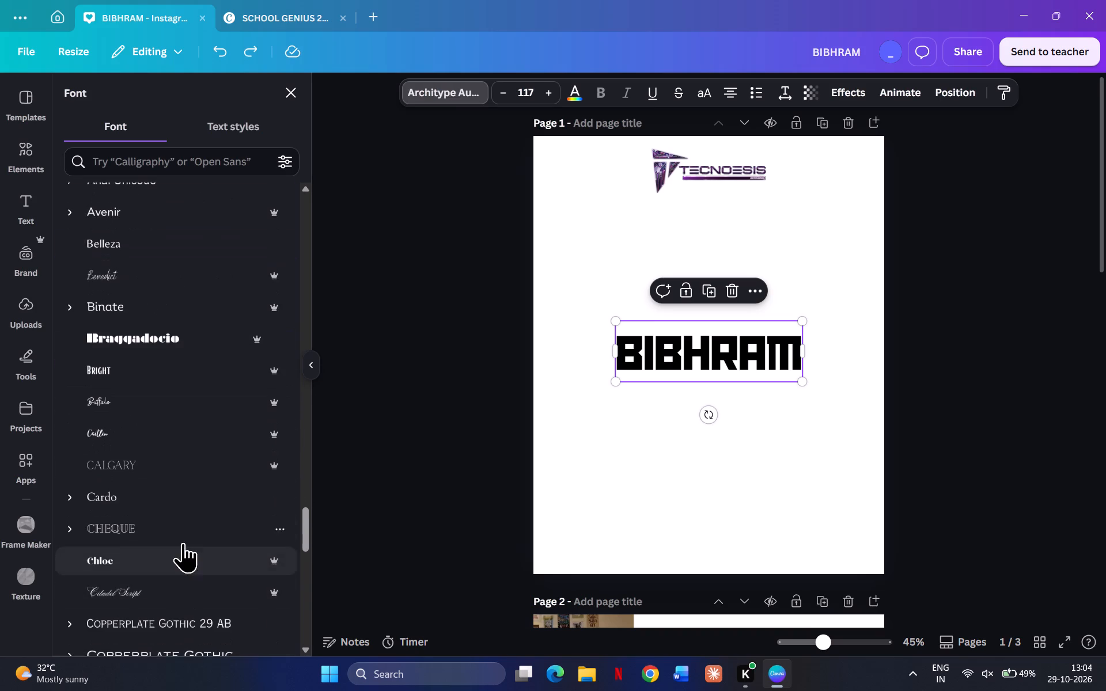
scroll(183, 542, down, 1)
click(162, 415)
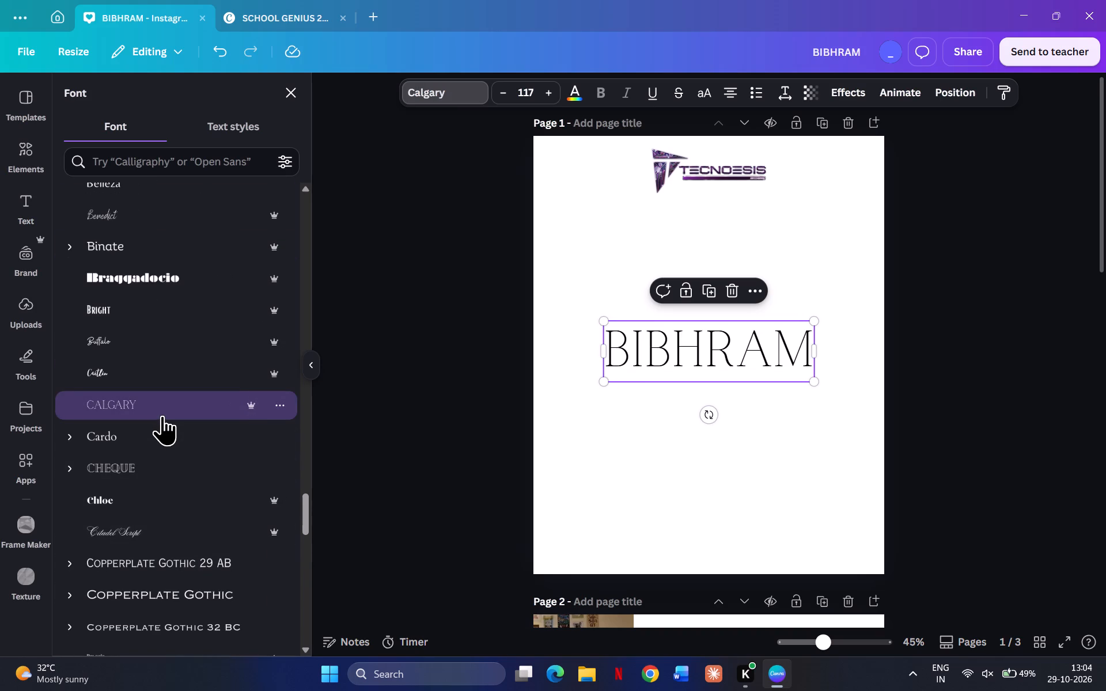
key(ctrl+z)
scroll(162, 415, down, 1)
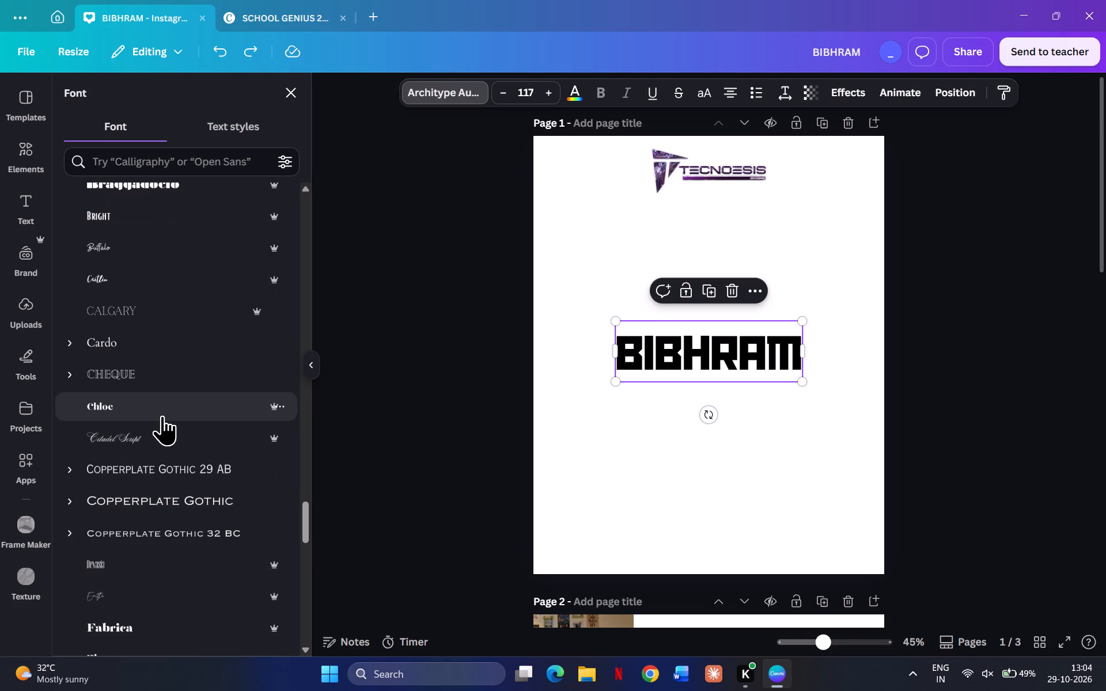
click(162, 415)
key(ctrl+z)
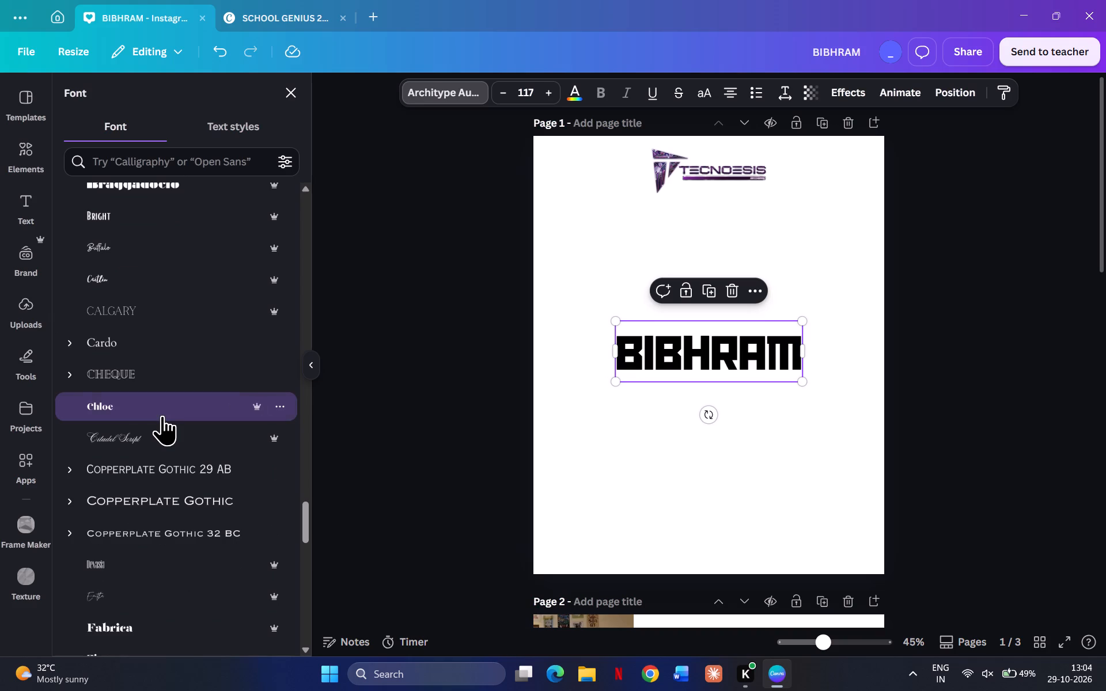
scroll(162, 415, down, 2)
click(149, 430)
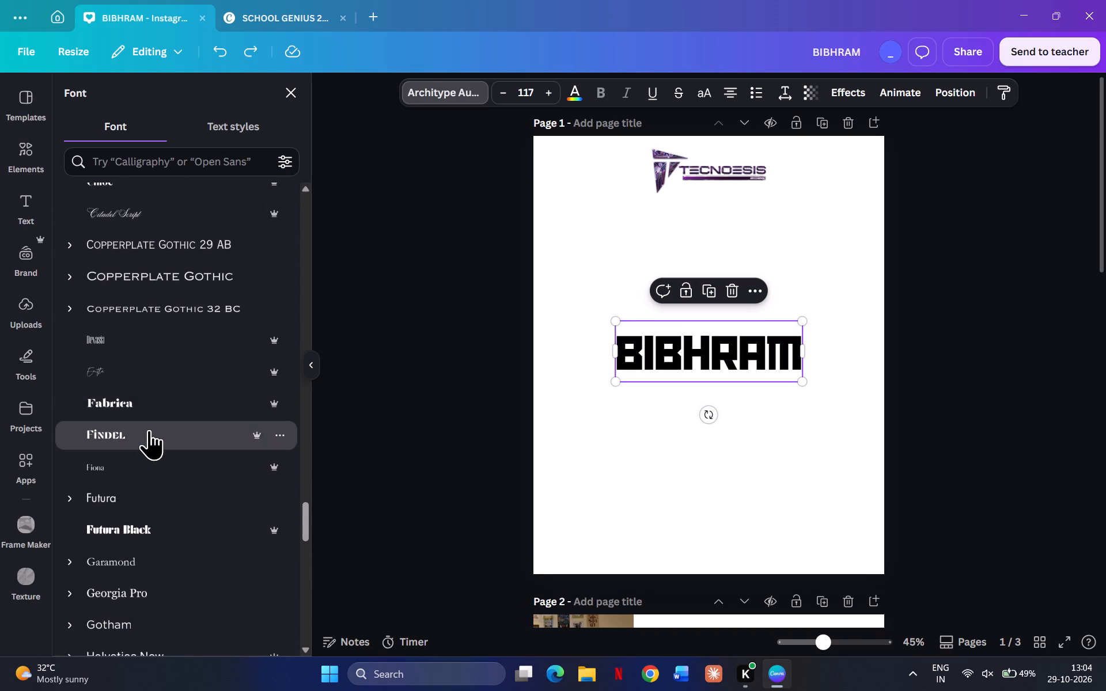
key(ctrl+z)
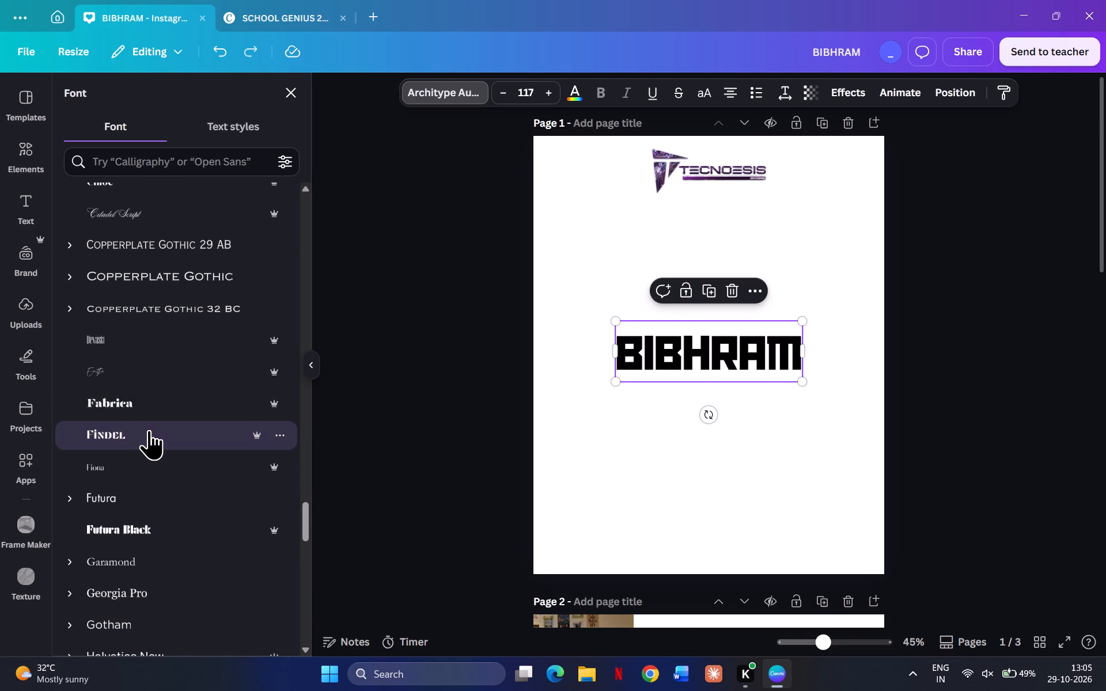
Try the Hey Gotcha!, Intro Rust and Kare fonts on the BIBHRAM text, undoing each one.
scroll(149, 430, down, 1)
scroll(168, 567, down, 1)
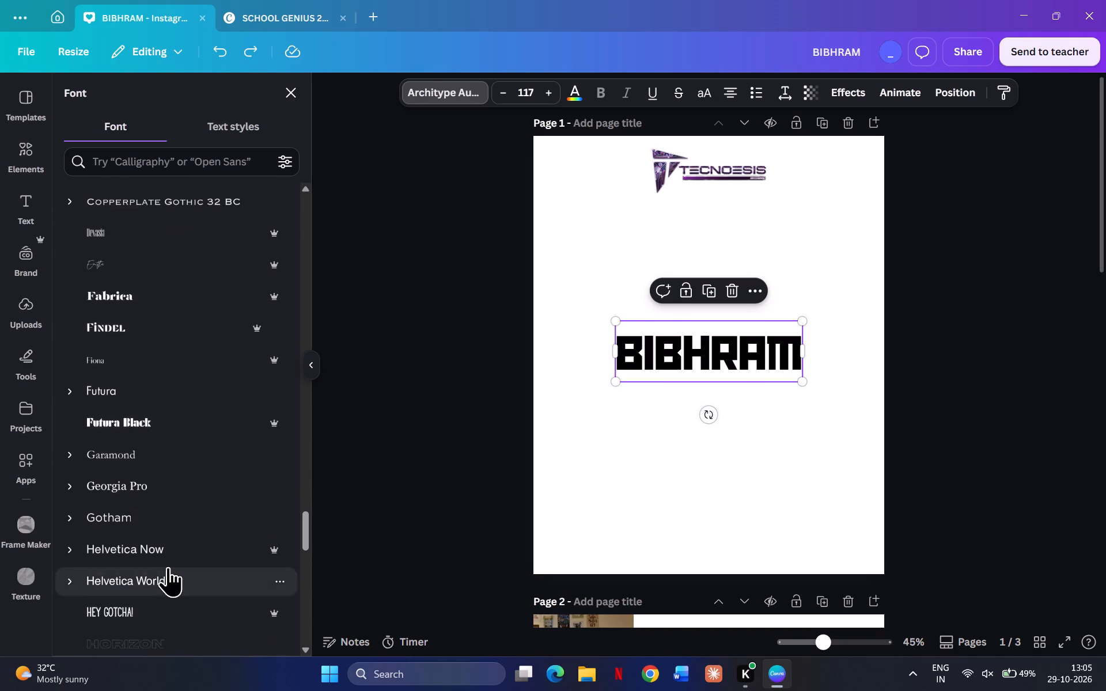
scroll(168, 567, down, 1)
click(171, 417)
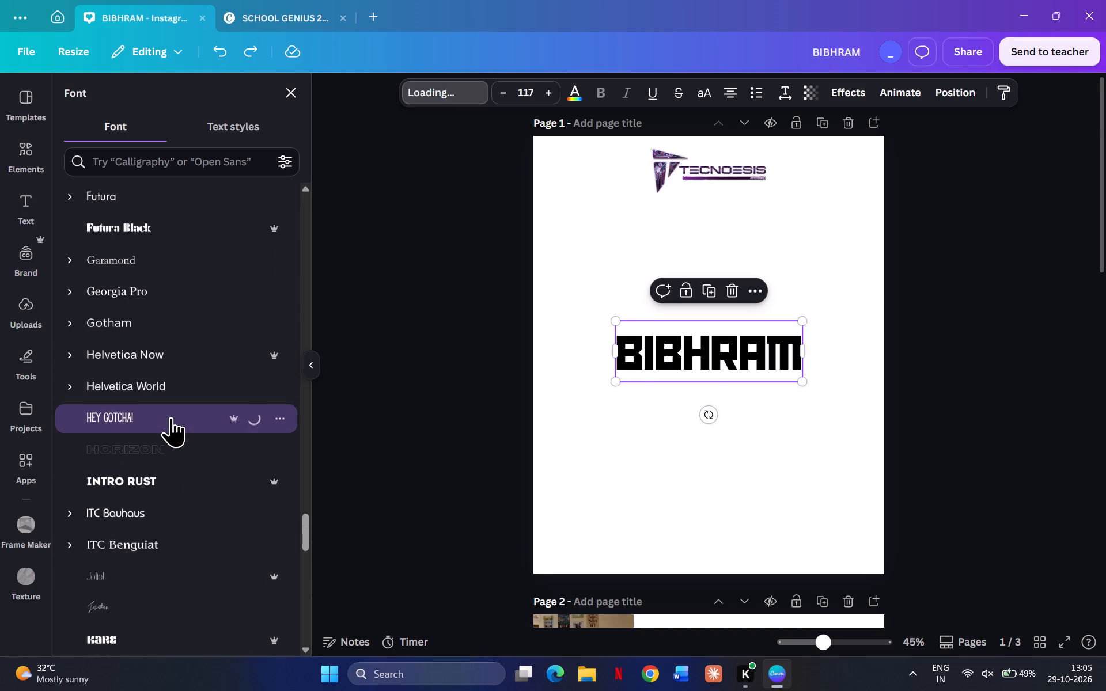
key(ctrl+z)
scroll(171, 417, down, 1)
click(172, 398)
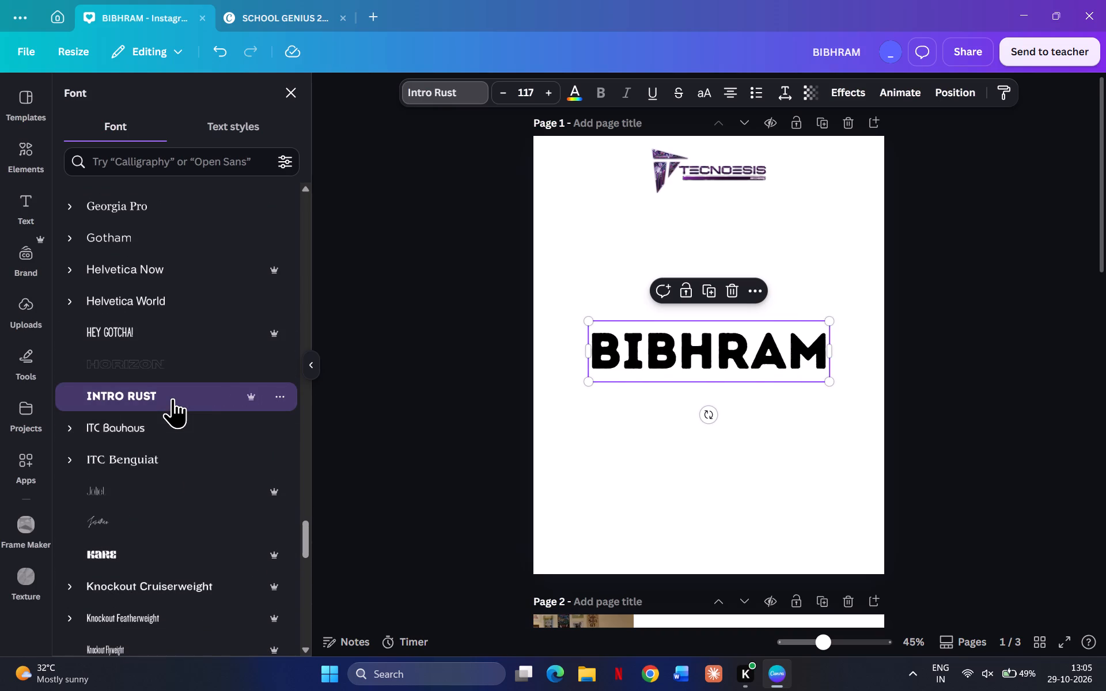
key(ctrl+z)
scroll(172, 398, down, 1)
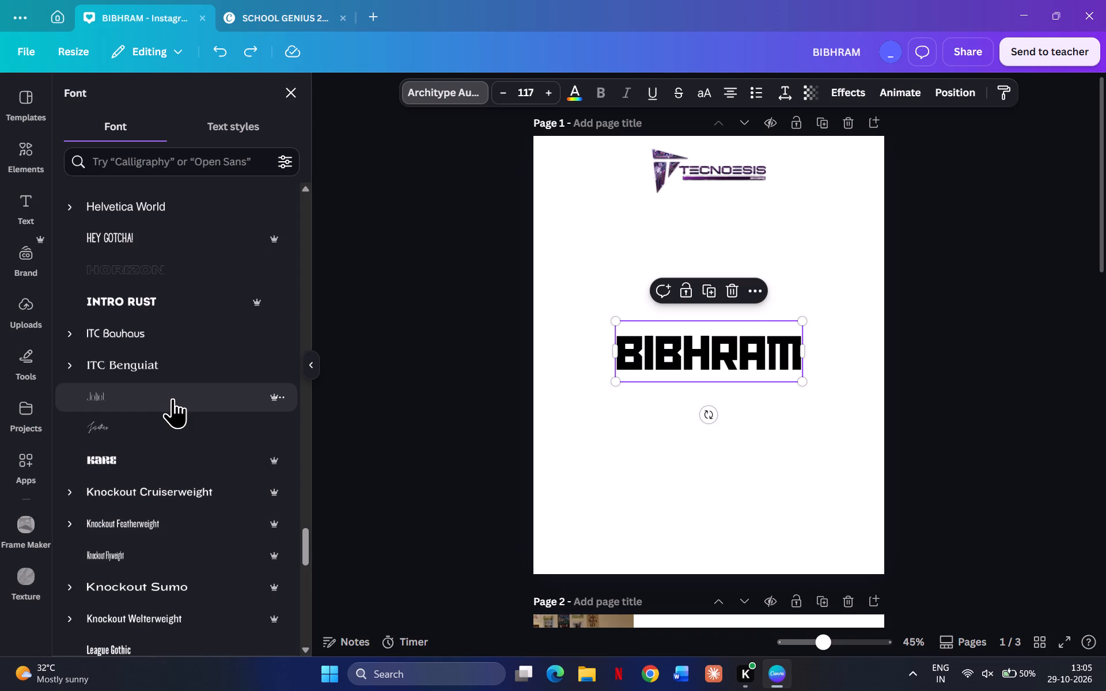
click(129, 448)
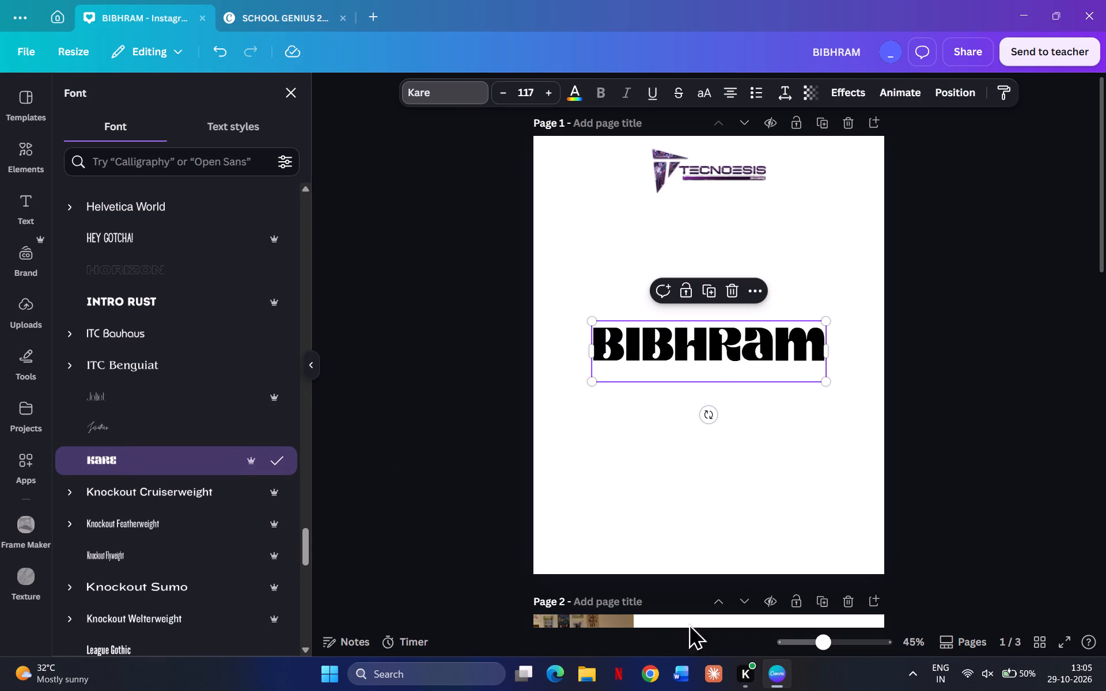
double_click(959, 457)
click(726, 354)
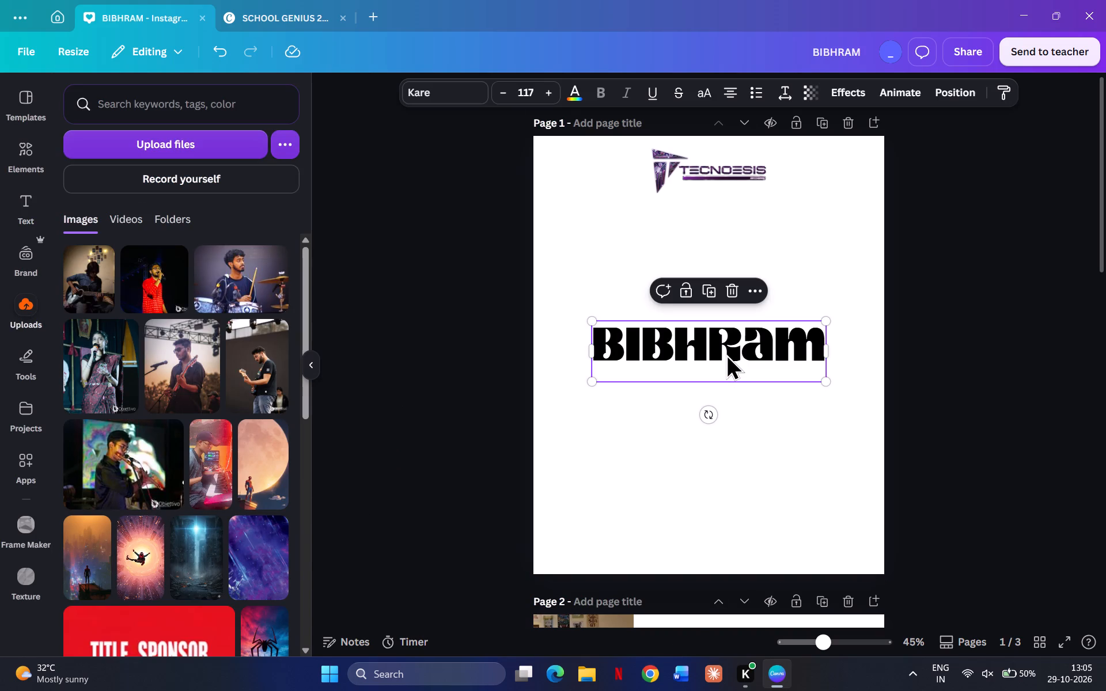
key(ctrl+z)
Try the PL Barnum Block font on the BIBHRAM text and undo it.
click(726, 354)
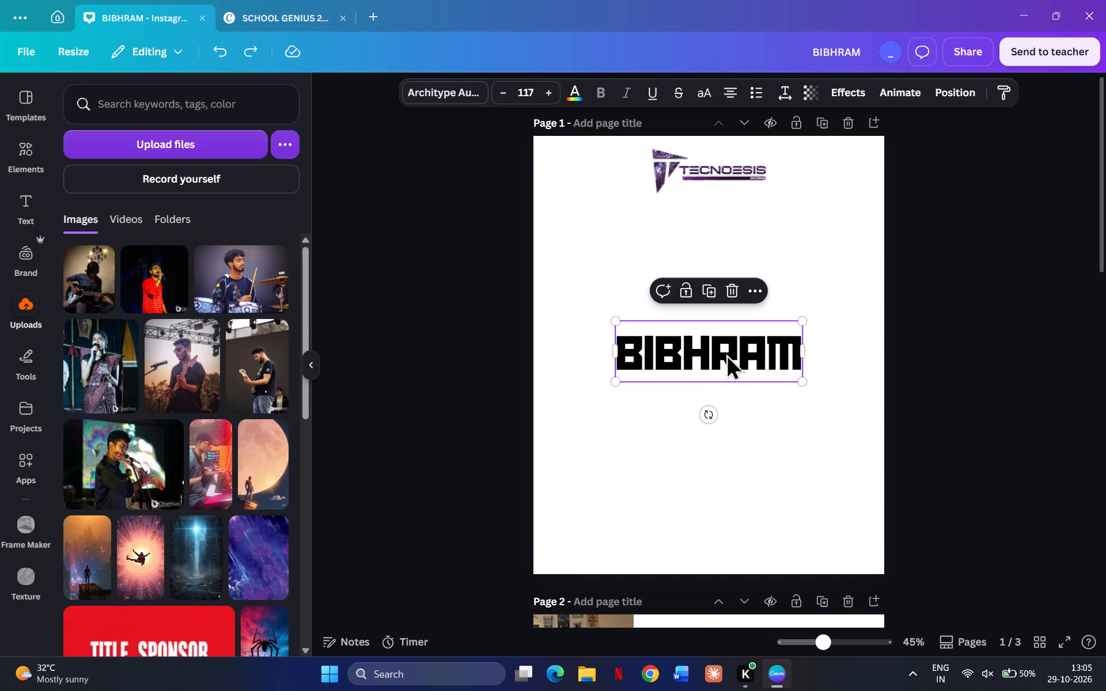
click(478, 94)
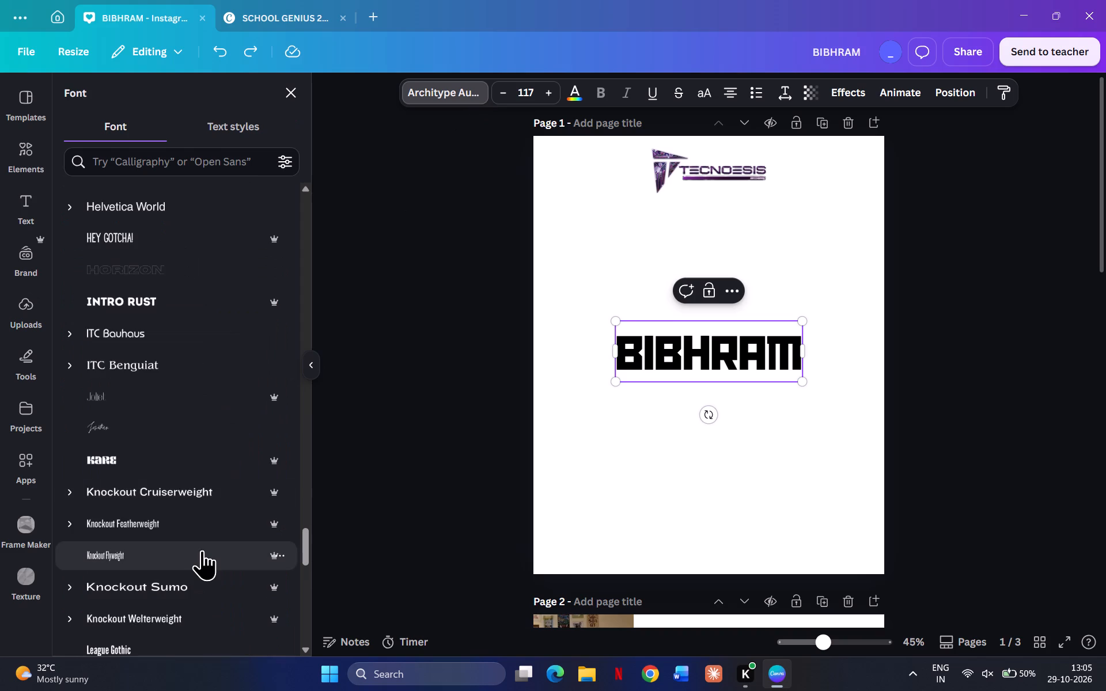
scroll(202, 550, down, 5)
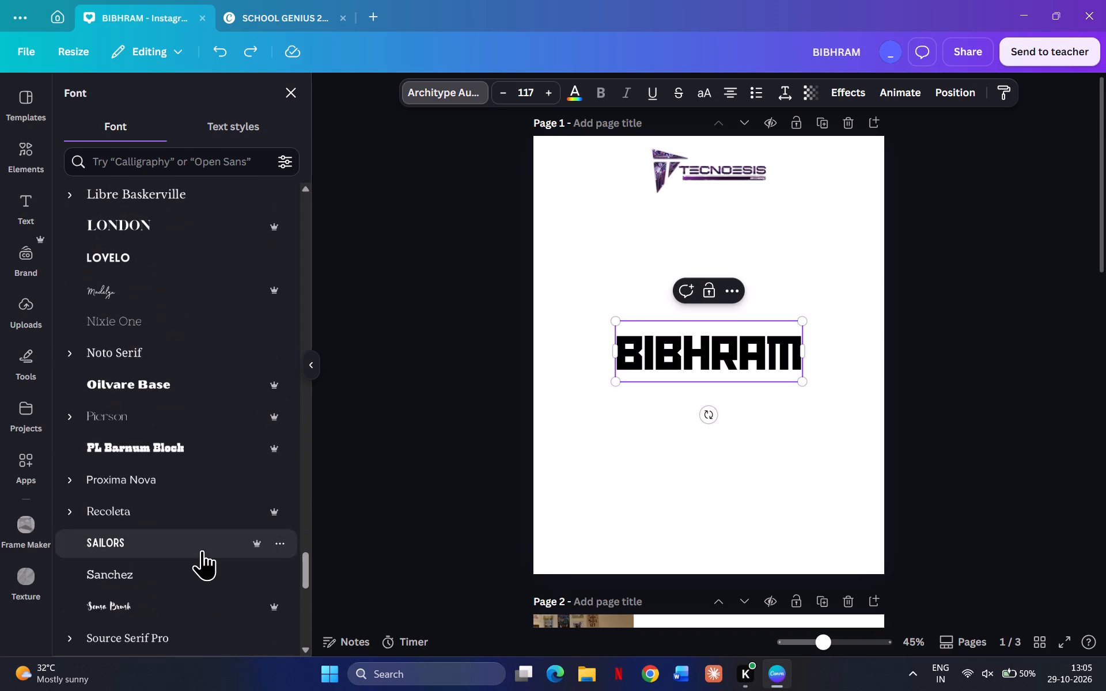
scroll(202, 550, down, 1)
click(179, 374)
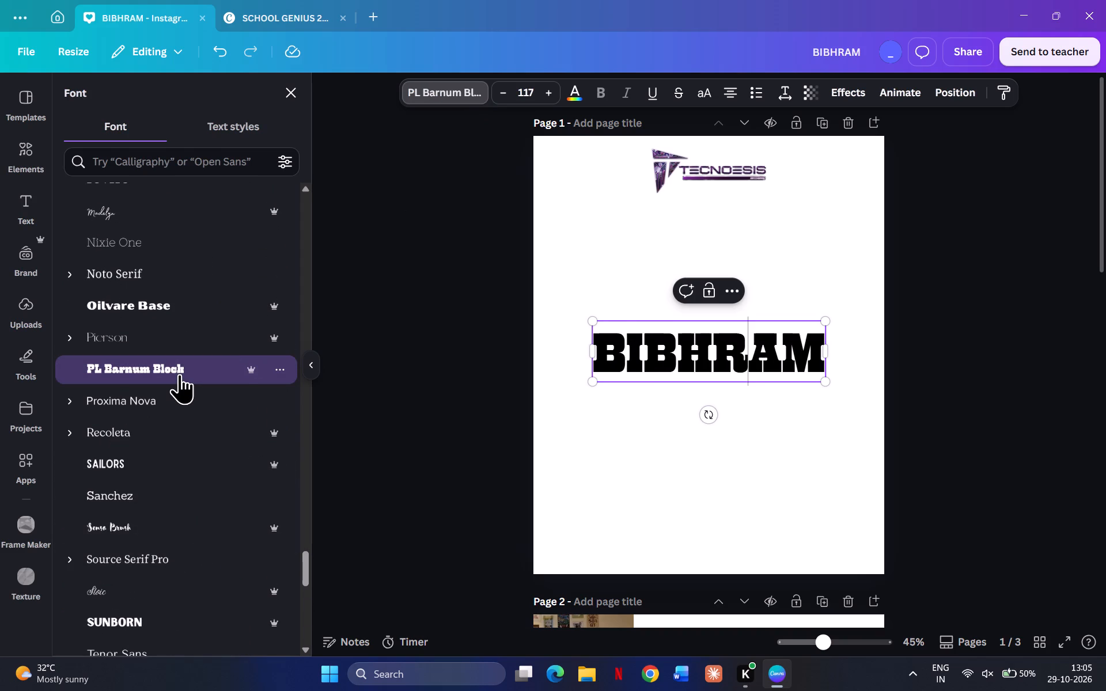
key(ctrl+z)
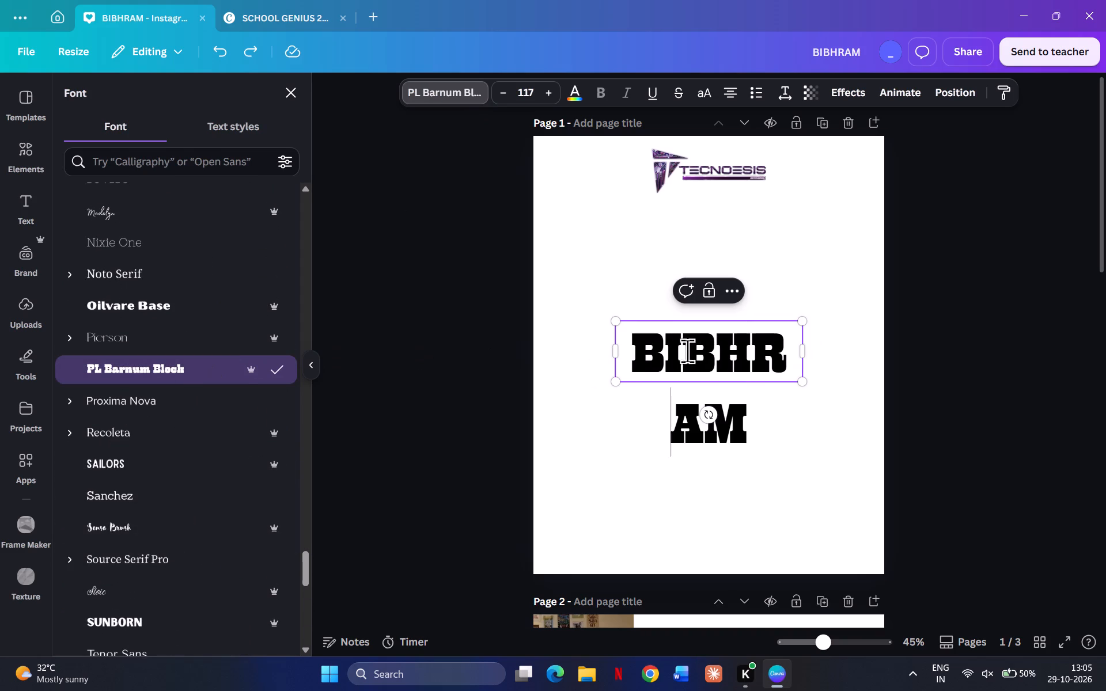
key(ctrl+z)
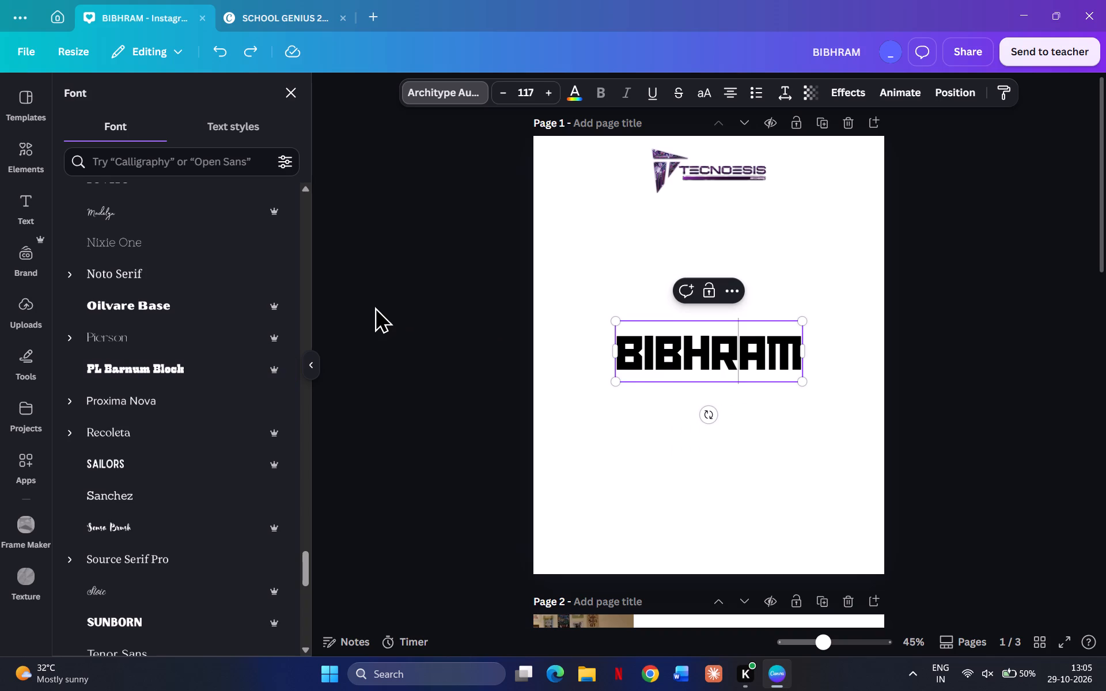
Undo the last font size increase on the BIBHRAM text, back to 116.
key(ctrl+z)
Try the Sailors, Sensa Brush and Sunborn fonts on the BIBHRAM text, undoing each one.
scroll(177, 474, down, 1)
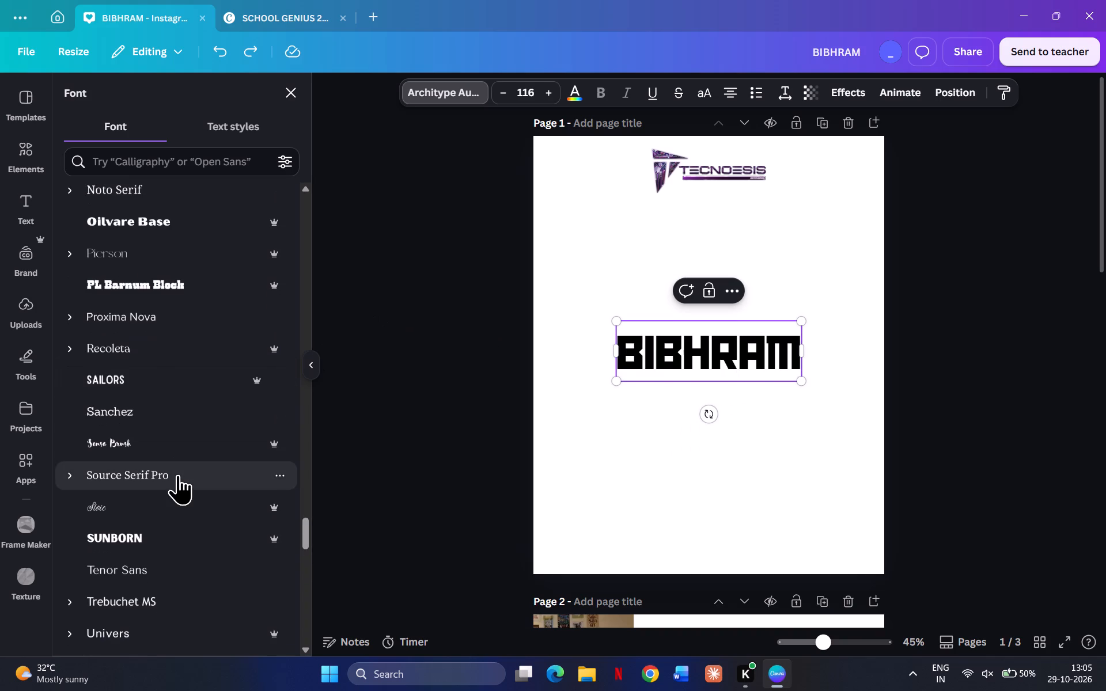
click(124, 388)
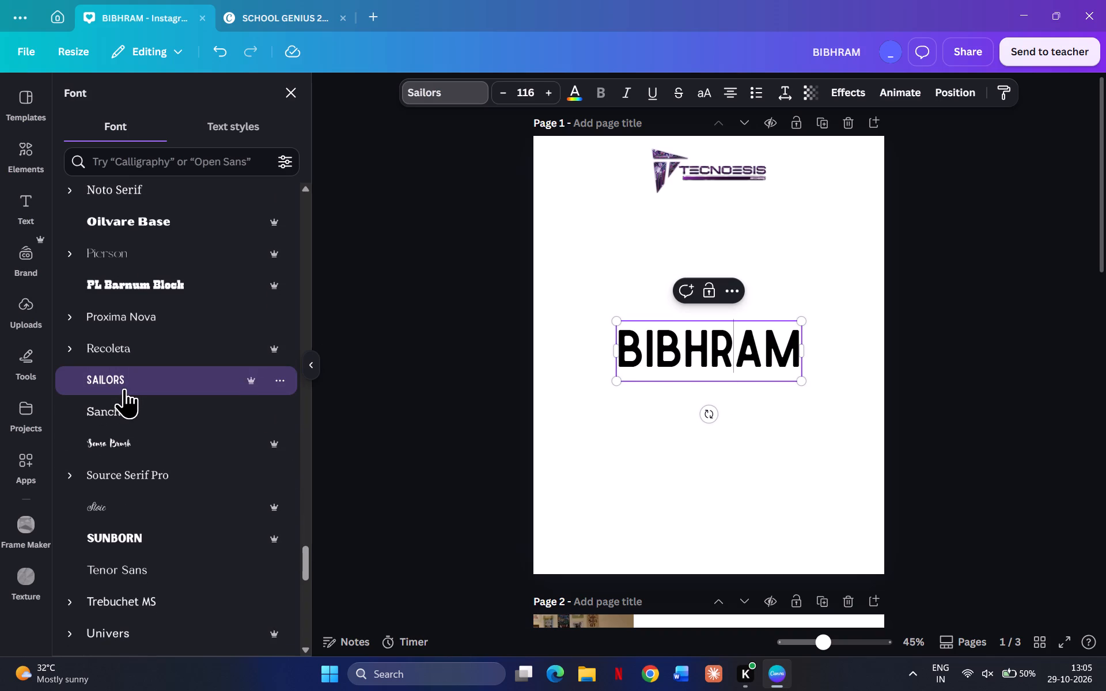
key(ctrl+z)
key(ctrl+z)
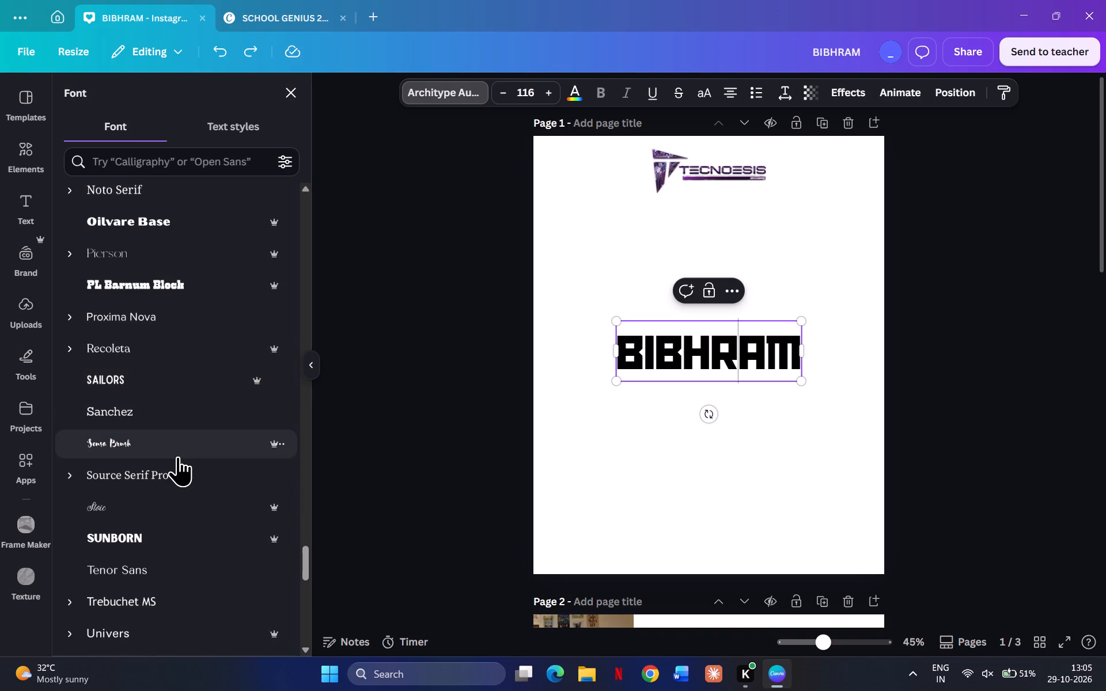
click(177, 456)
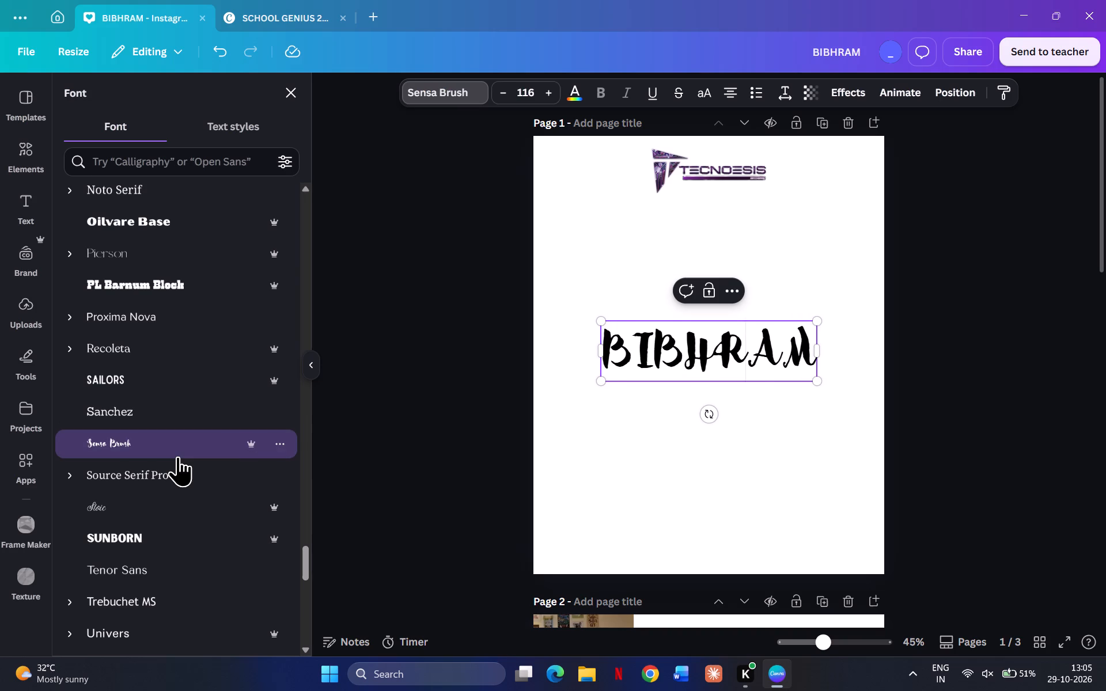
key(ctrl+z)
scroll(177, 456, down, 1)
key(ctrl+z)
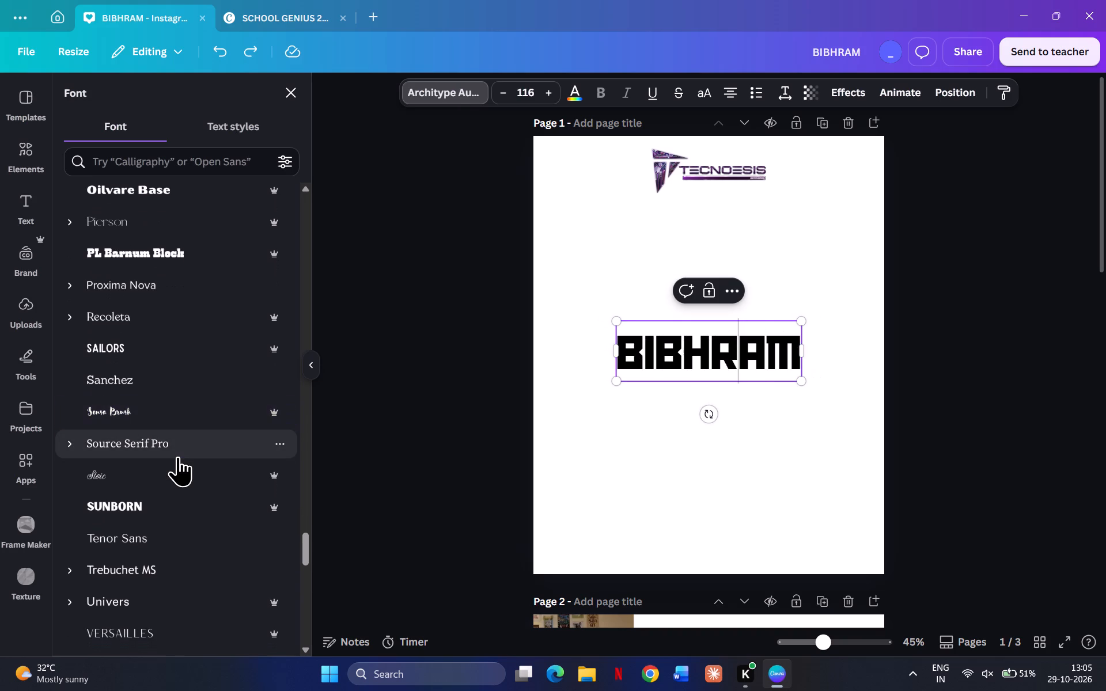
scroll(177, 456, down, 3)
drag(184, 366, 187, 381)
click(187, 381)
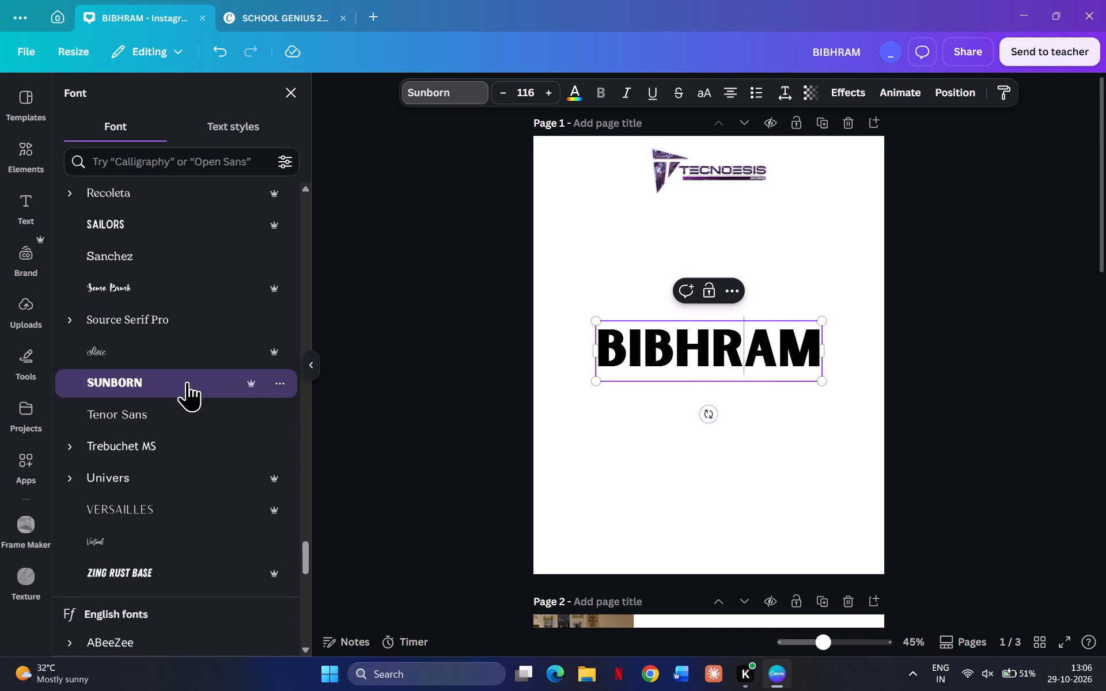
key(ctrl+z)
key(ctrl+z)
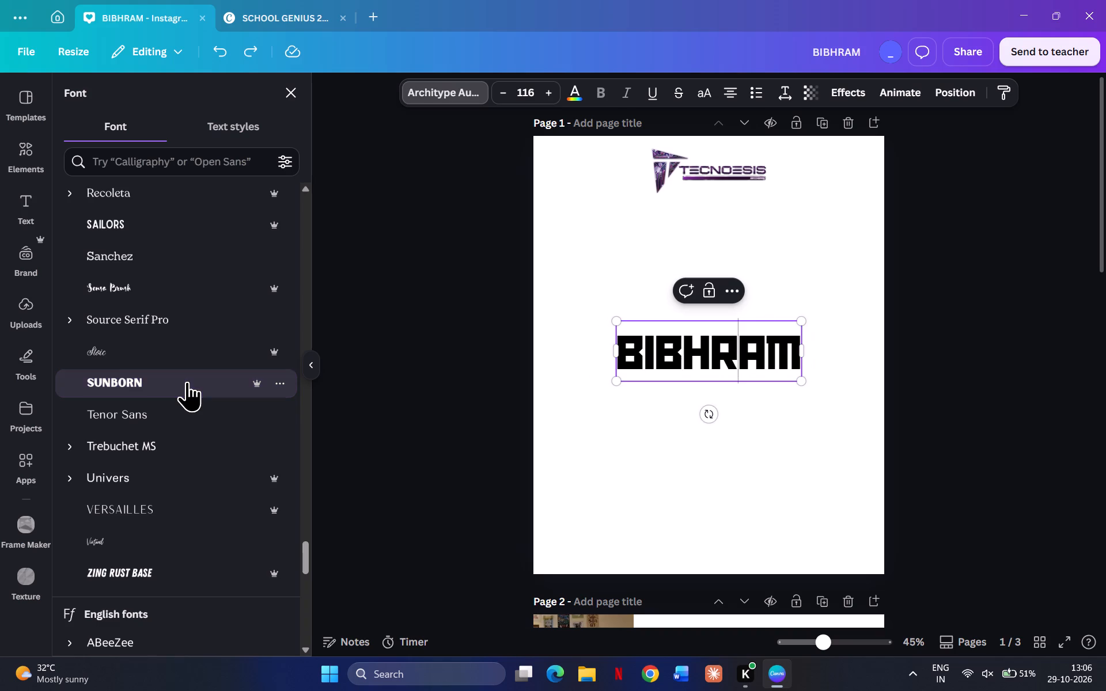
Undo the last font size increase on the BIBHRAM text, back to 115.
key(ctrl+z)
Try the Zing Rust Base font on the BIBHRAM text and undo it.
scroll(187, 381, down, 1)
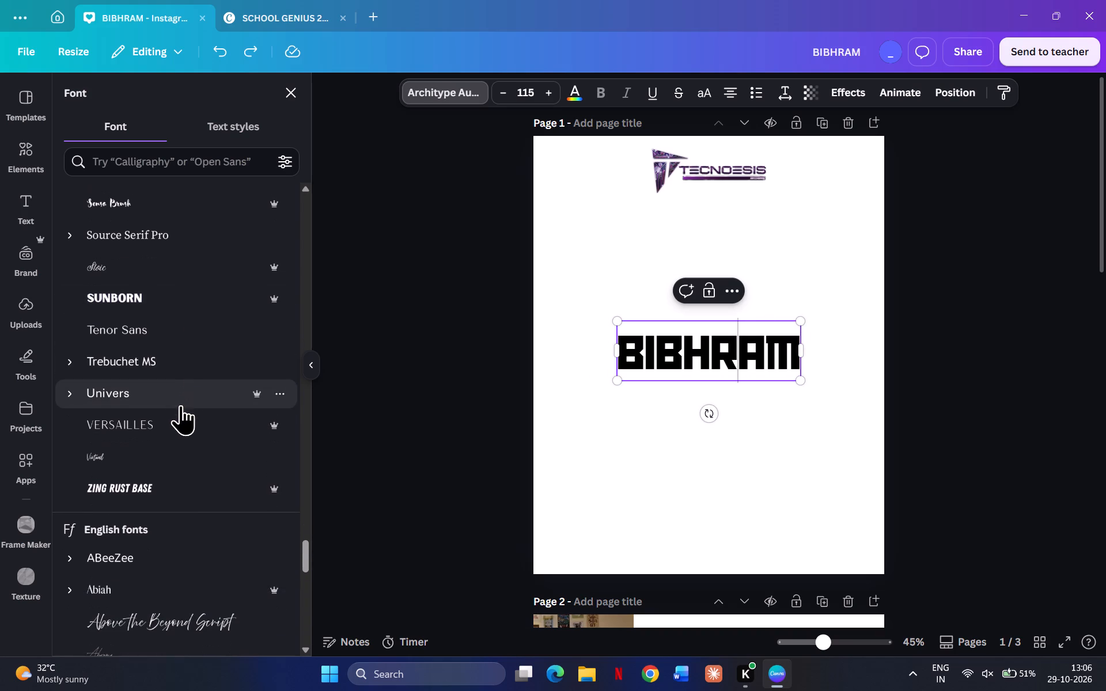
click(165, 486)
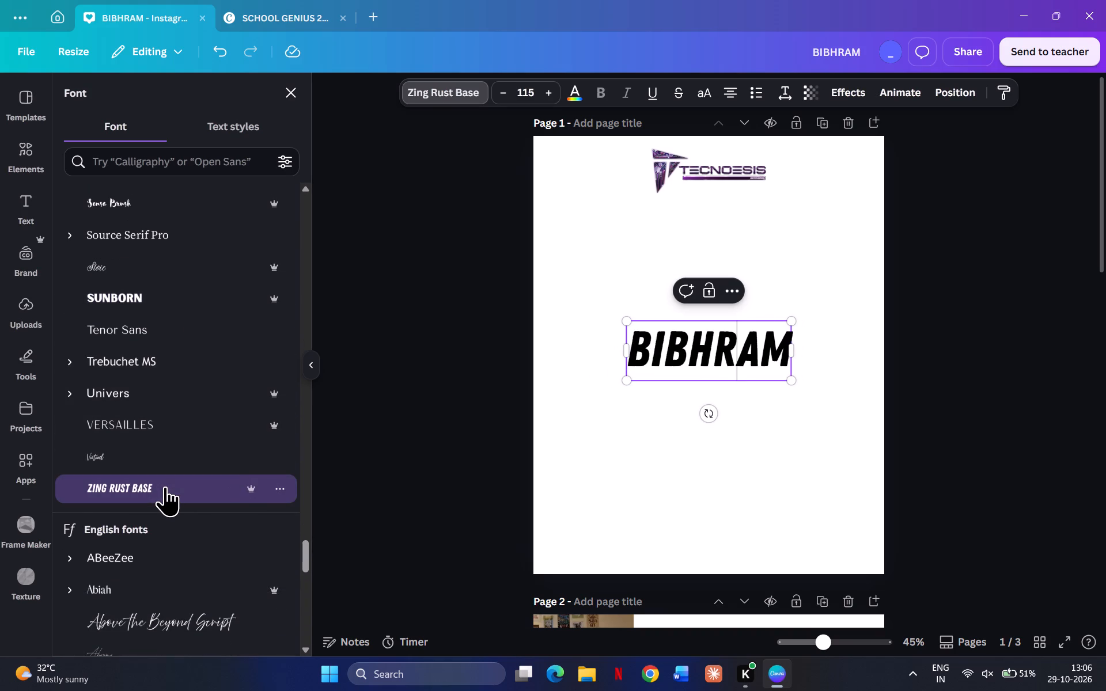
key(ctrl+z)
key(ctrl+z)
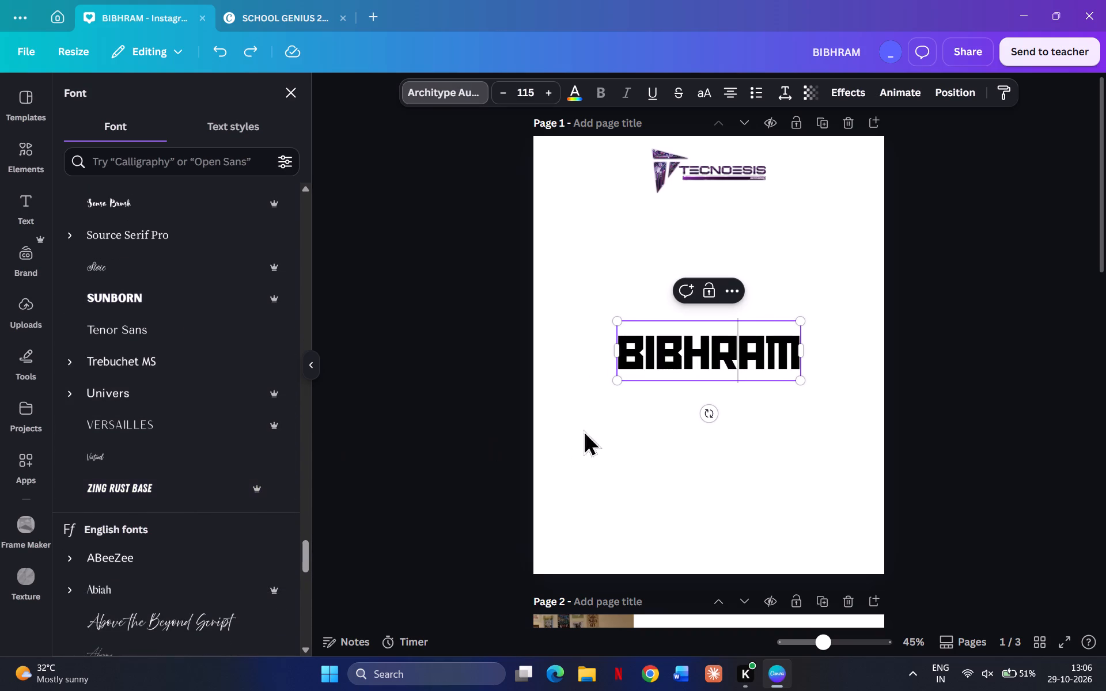
Increase the font size of the BIBHRAM text on page 1 to 150.
click(783, 365)
double_click(556, 92)
triple_click(555, 93)
triple_click(555, 93)
triple_click(555, 93)
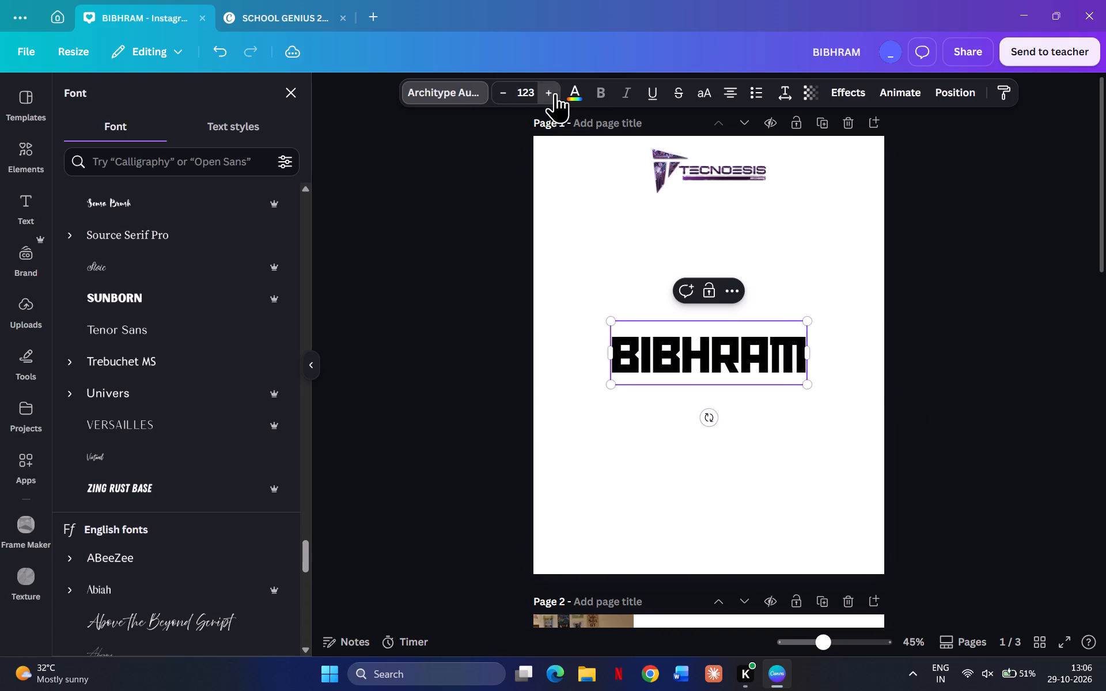
triple_click(555, 93)
triple_click(555, 93)
triple_click(555, 93)
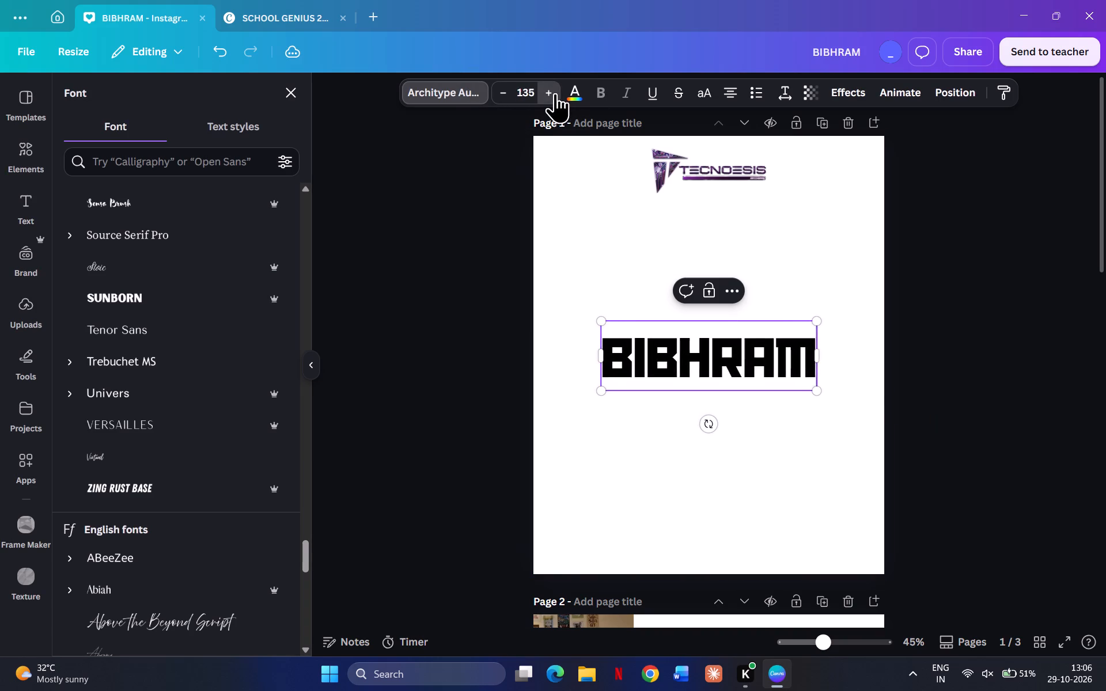
triple_click(555, 93)
triple_click(555, 93)
triple_click(555, 93)
triple_click(555, 93)
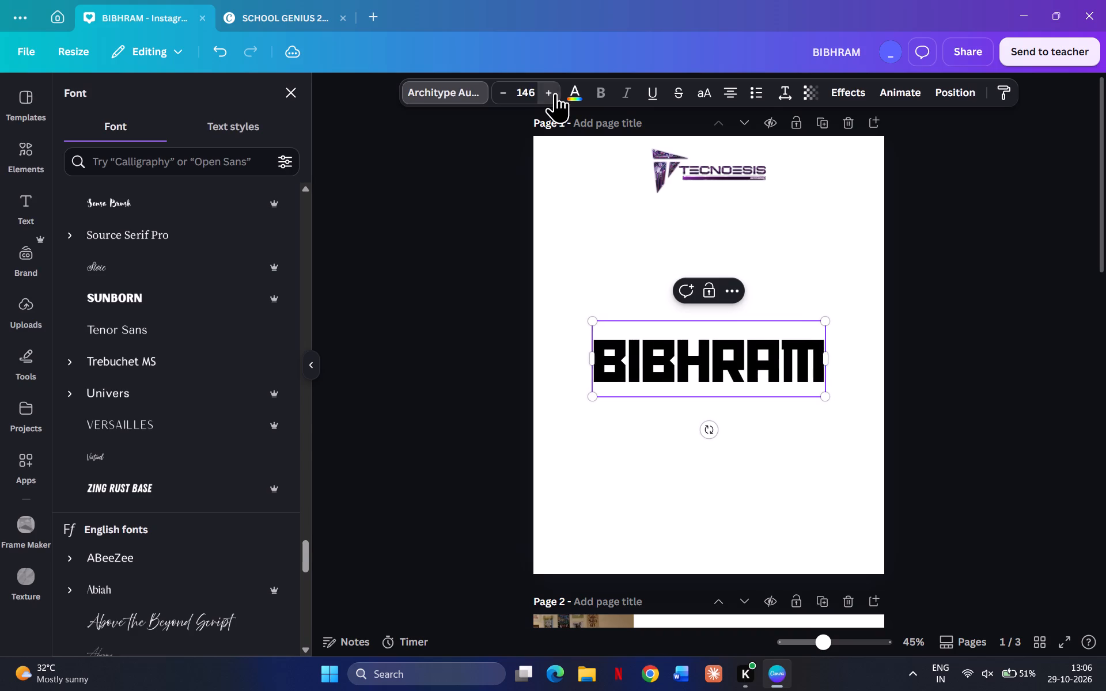
triple_click(555, 93)
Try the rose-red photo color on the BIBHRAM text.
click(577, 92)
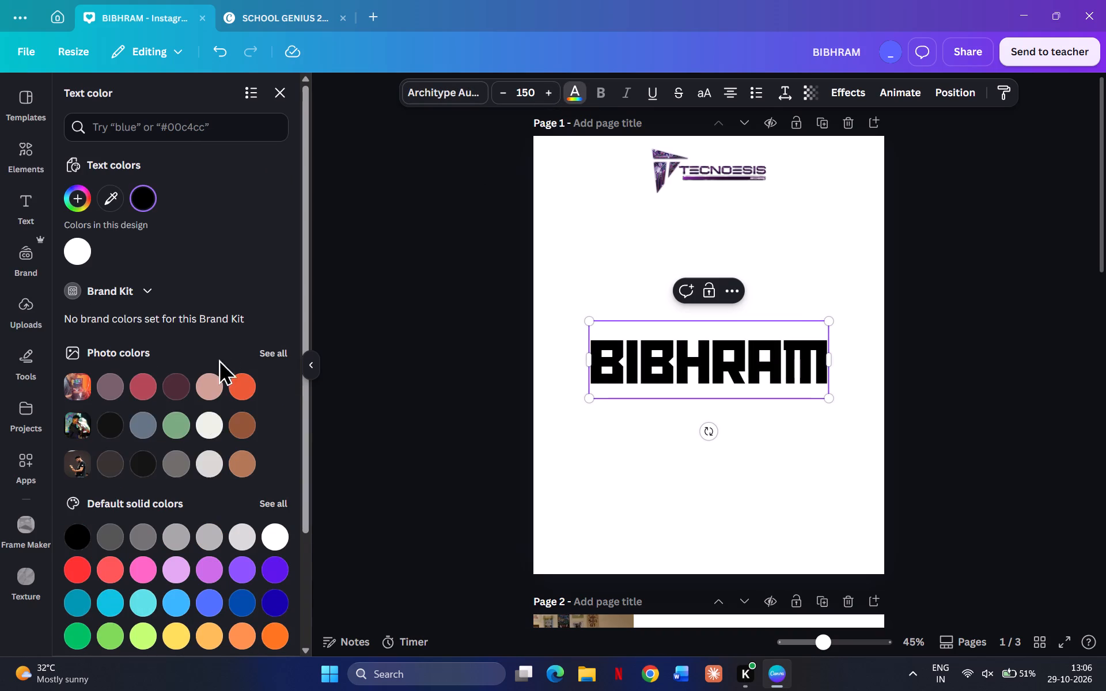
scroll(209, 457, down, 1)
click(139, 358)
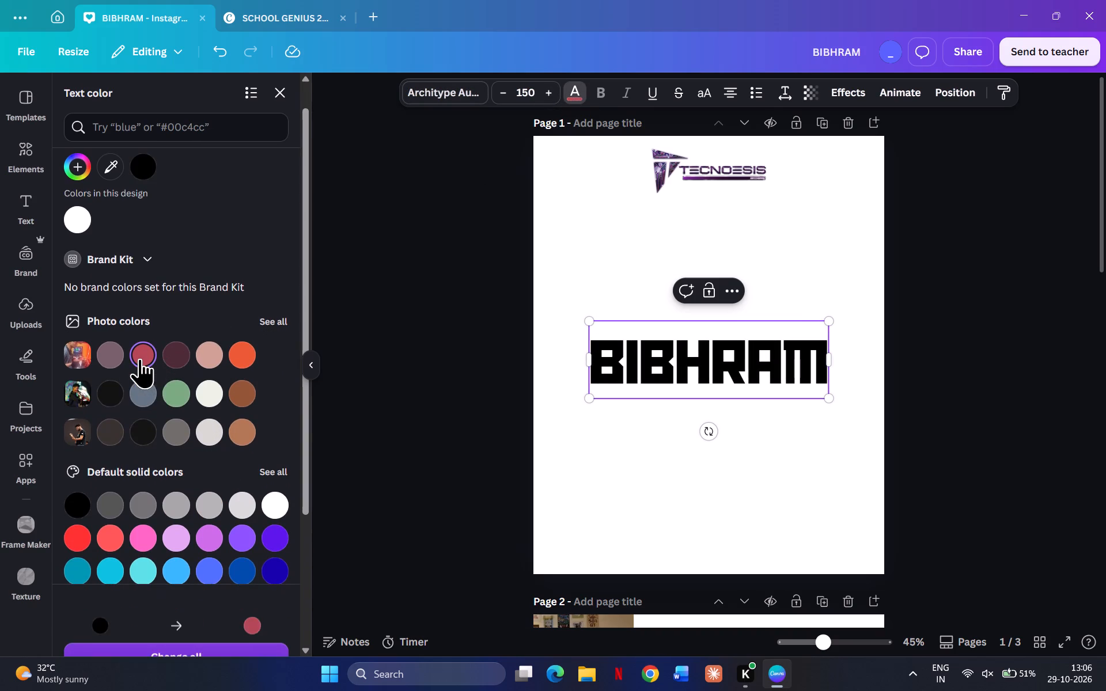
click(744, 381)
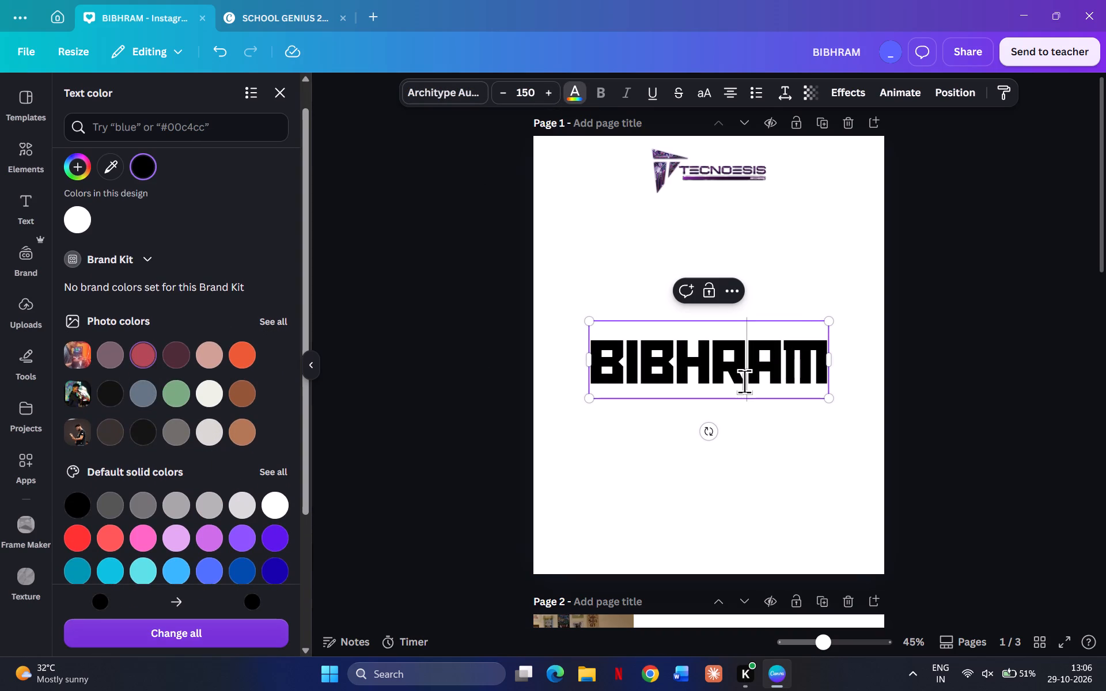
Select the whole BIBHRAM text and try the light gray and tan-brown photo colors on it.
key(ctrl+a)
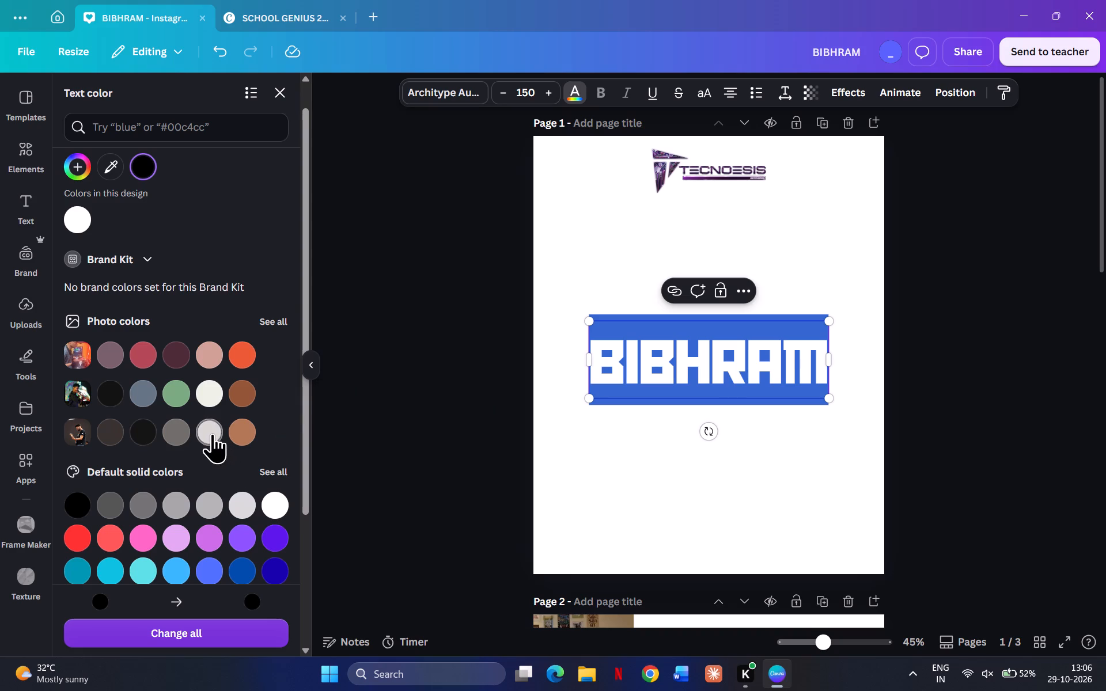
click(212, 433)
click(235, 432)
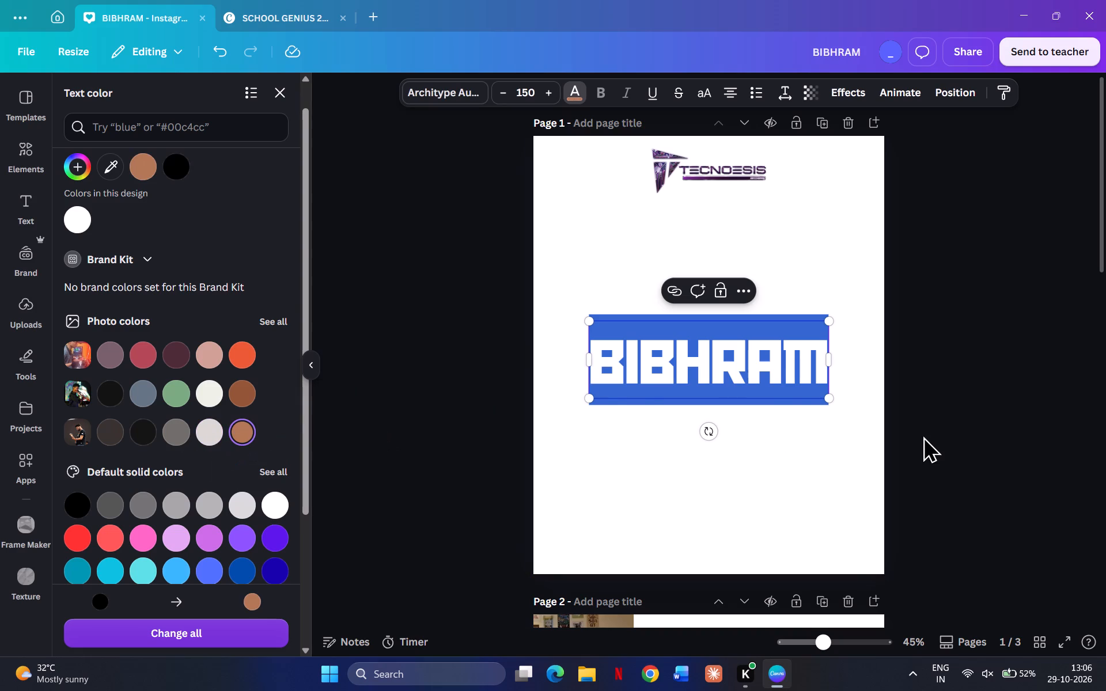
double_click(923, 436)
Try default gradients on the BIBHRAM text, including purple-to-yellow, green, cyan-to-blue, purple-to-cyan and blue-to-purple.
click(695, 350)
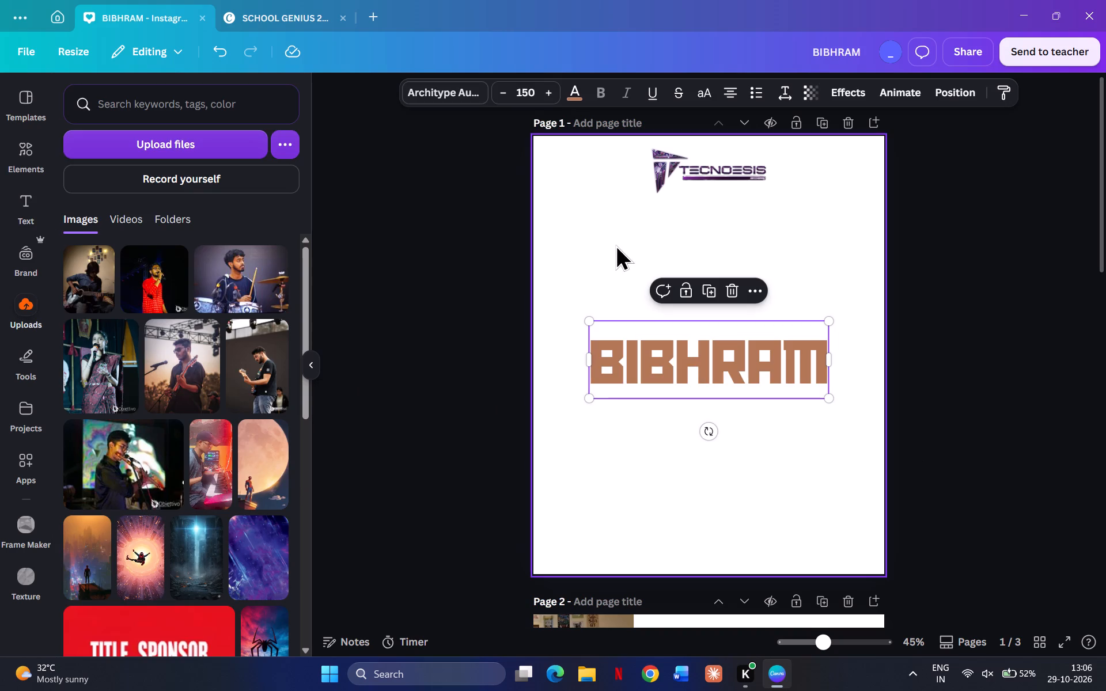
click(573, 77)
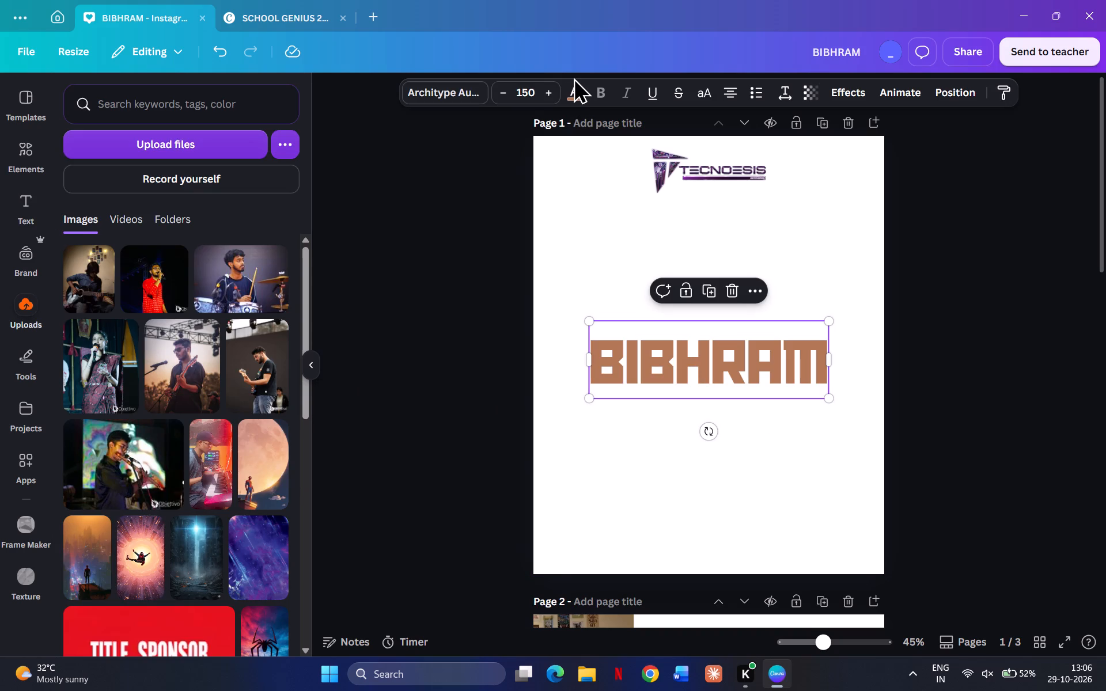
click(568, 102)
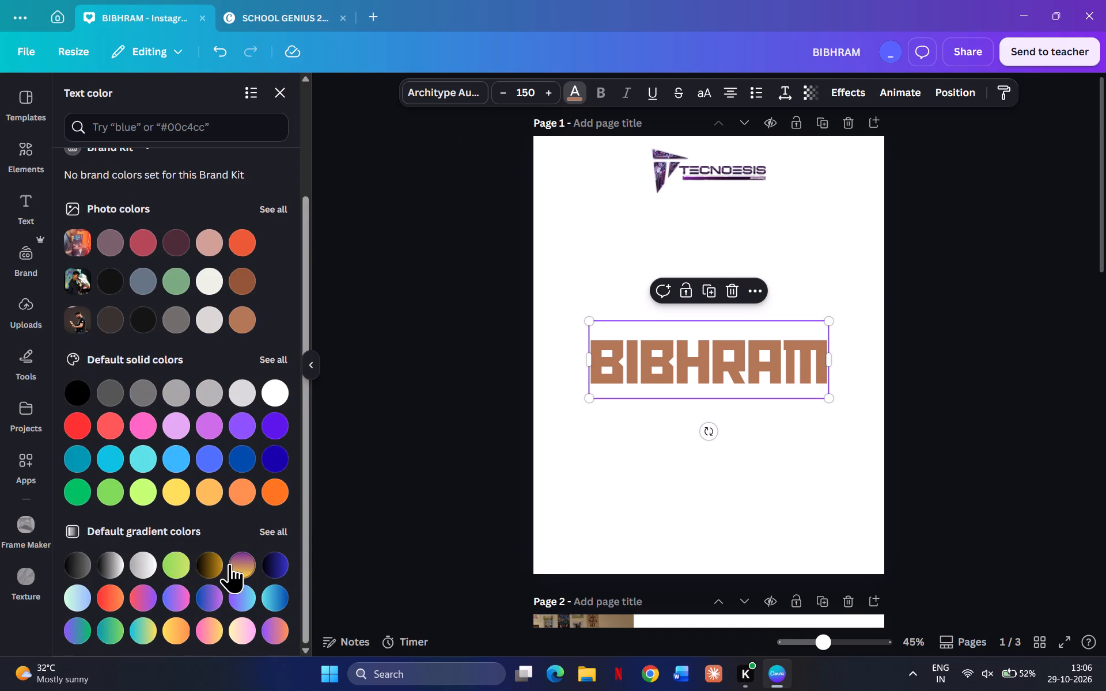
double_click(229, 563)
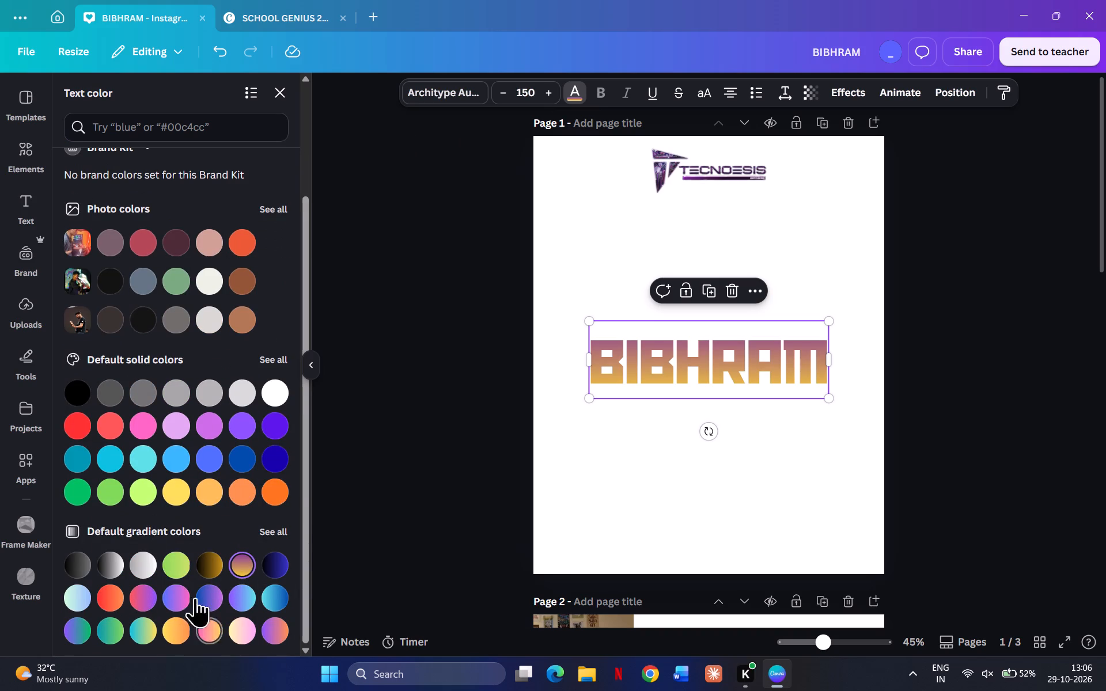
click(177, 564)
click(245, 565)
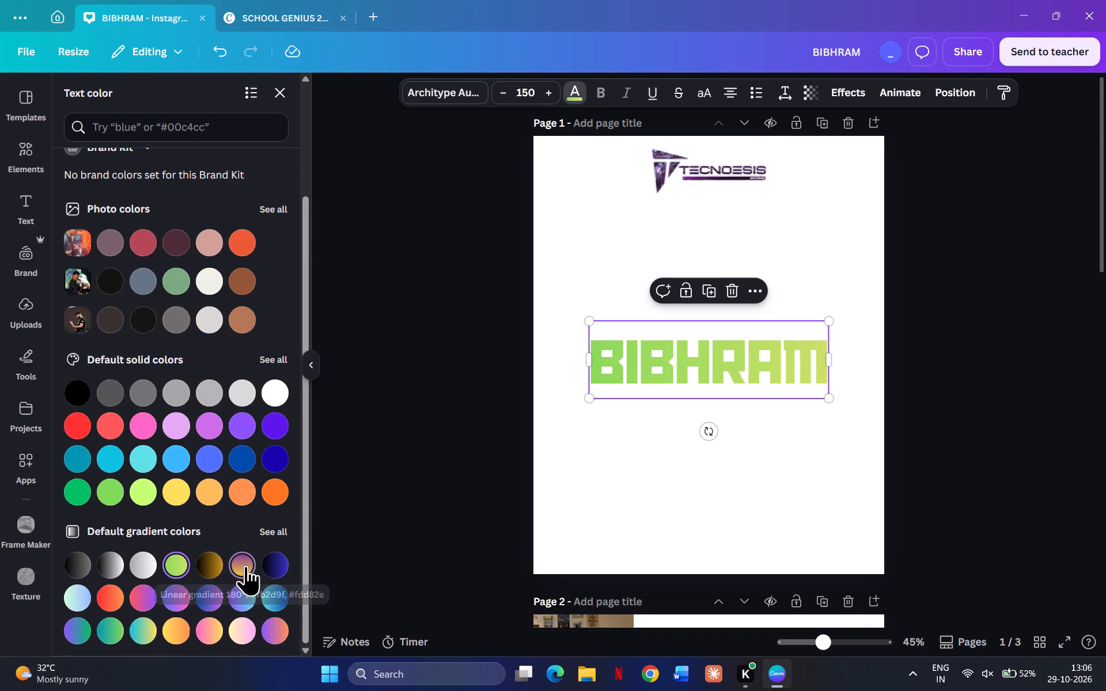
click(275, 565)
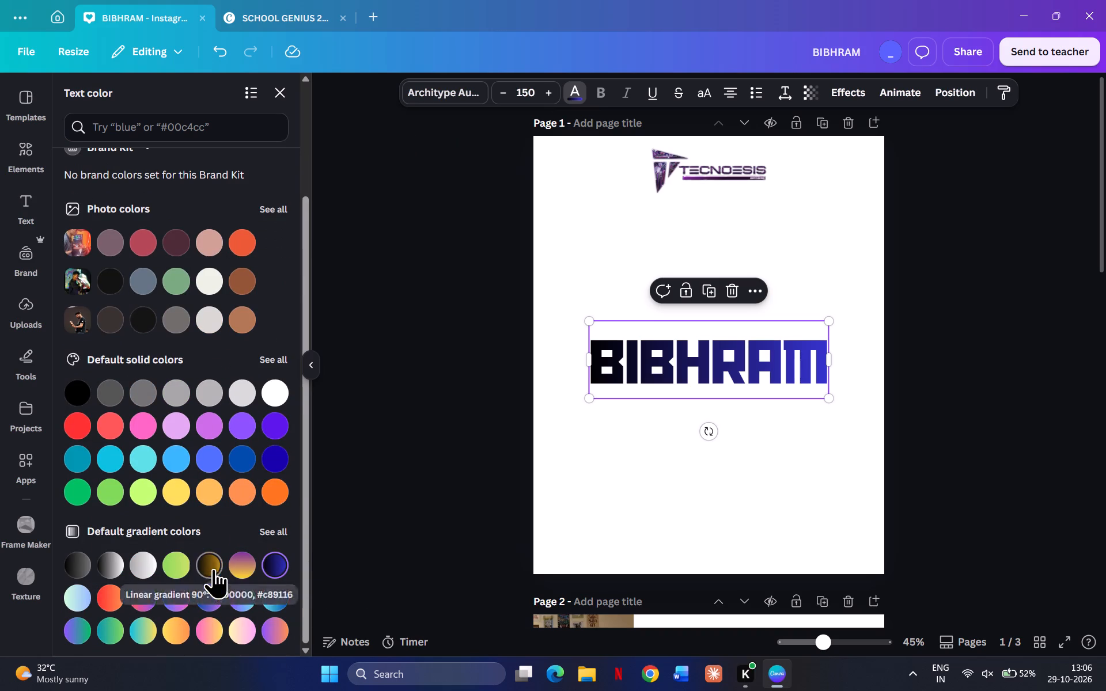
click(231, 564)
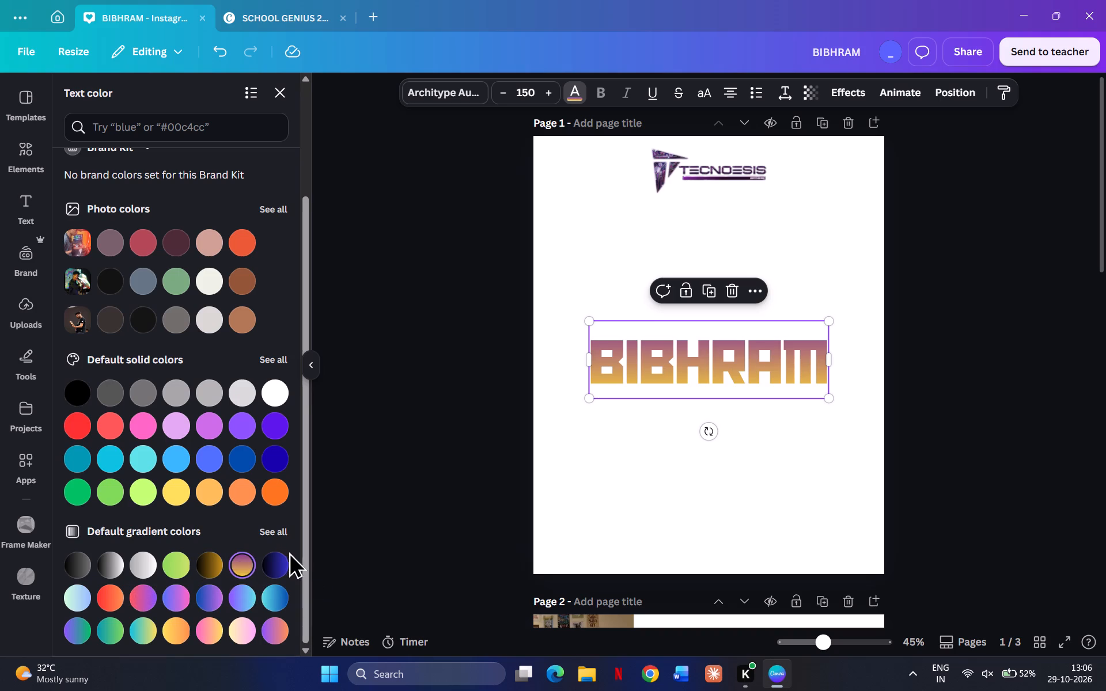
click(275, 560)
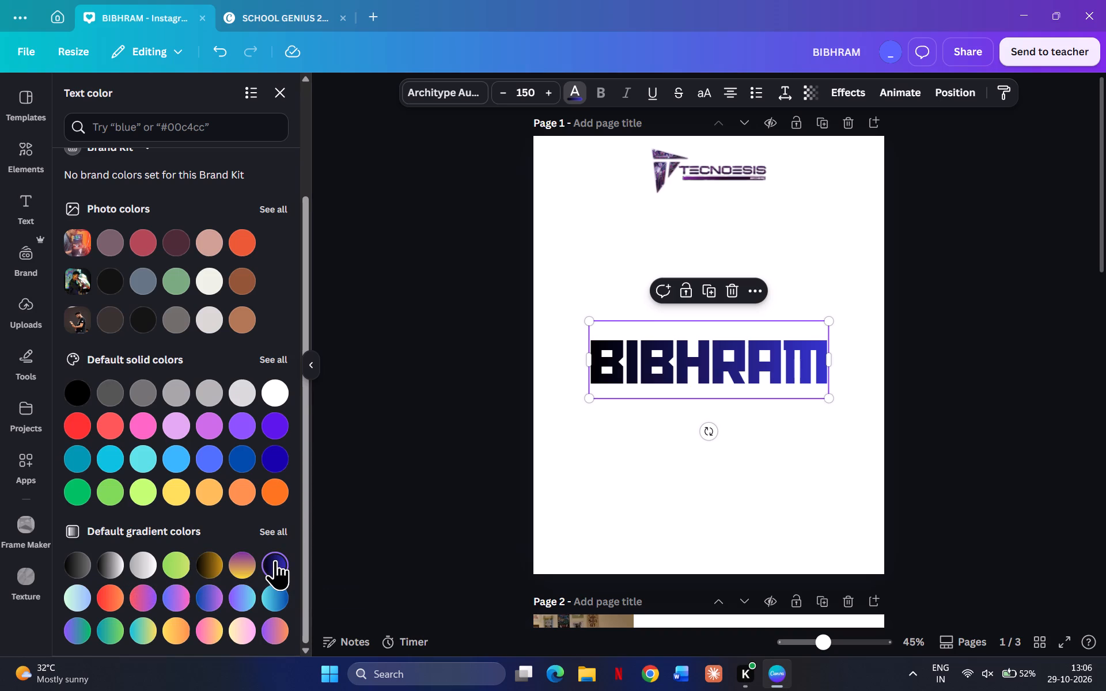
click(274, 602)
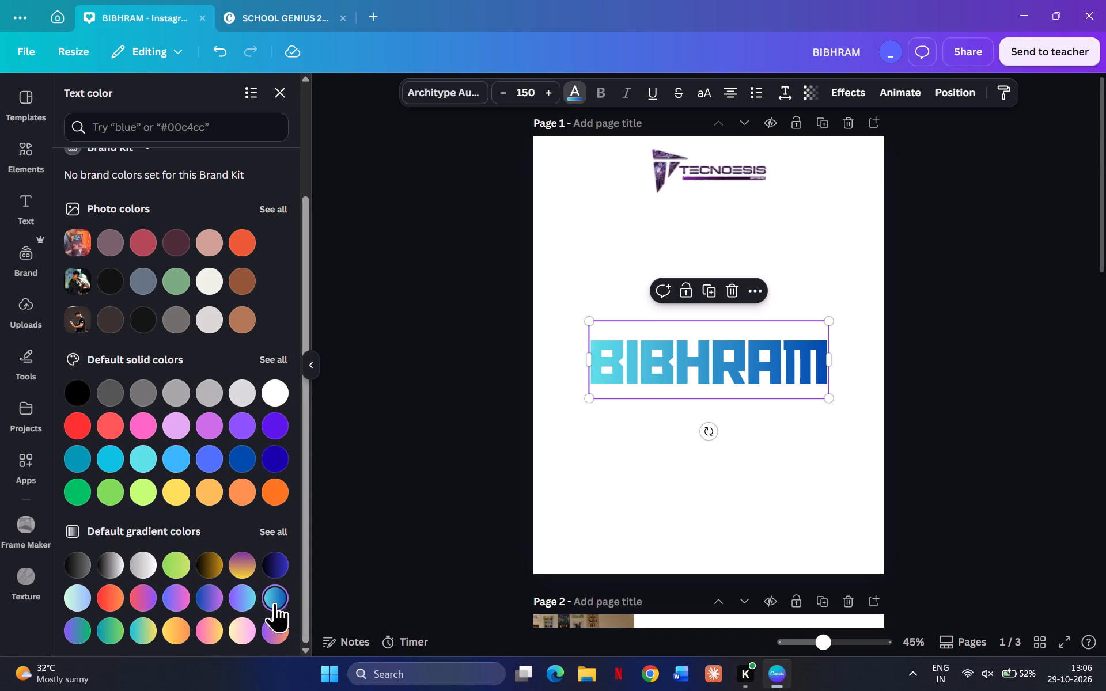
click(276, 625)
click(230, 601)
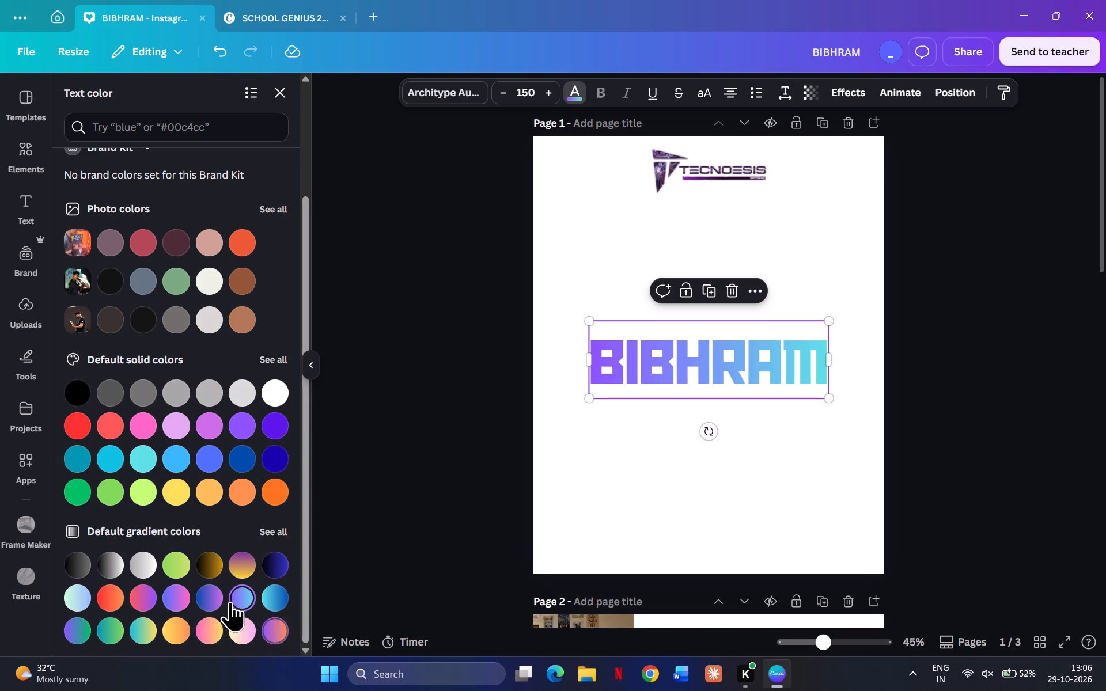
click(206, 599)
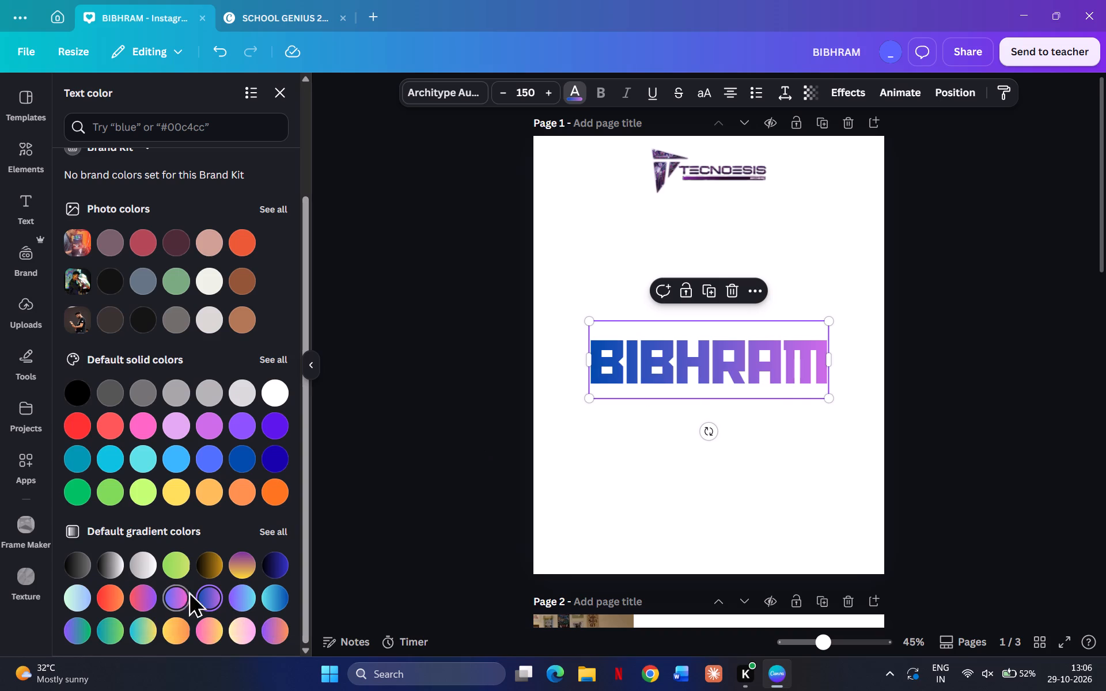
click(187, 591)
Apply the black-to-blue default gradient to the BIBHRAM text.
click(277, 567)
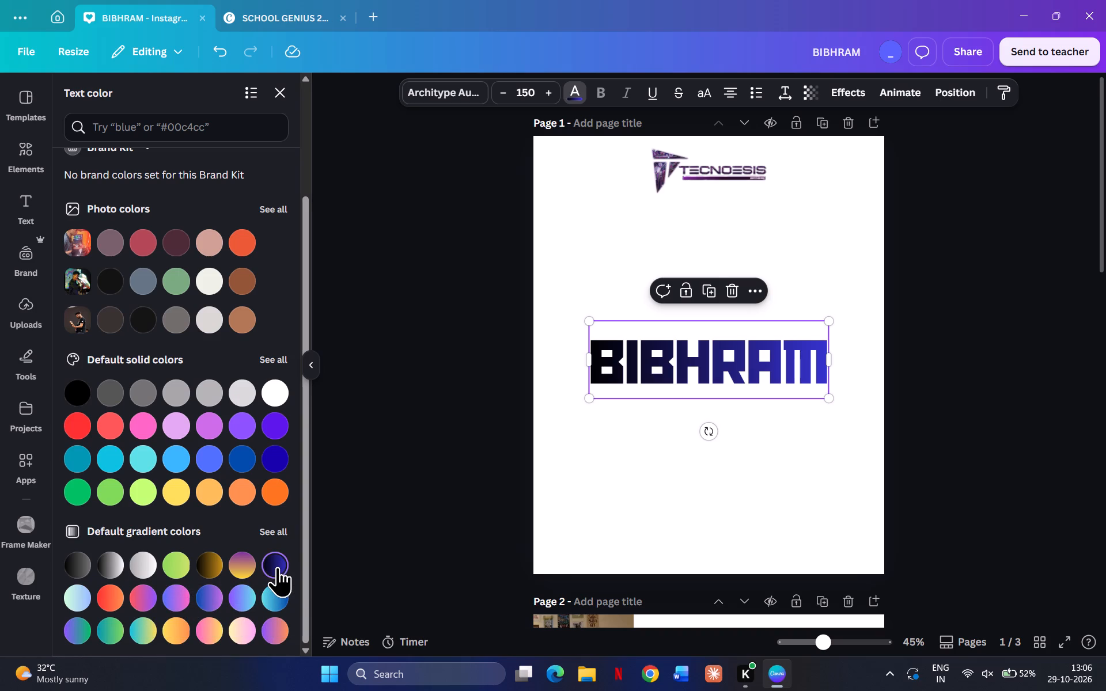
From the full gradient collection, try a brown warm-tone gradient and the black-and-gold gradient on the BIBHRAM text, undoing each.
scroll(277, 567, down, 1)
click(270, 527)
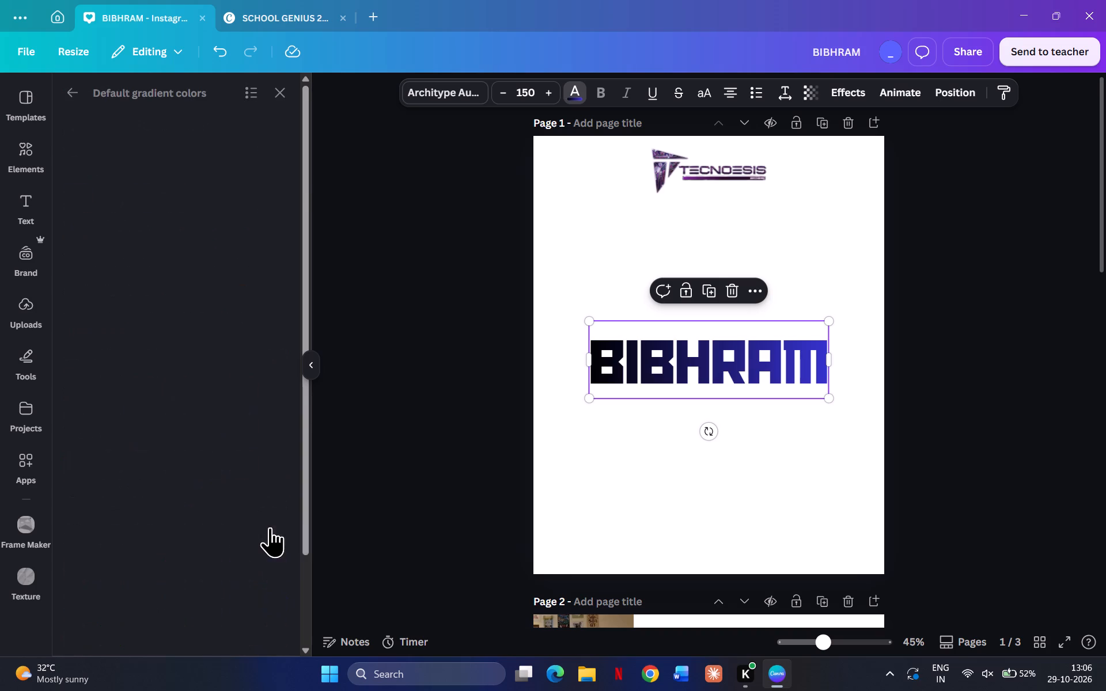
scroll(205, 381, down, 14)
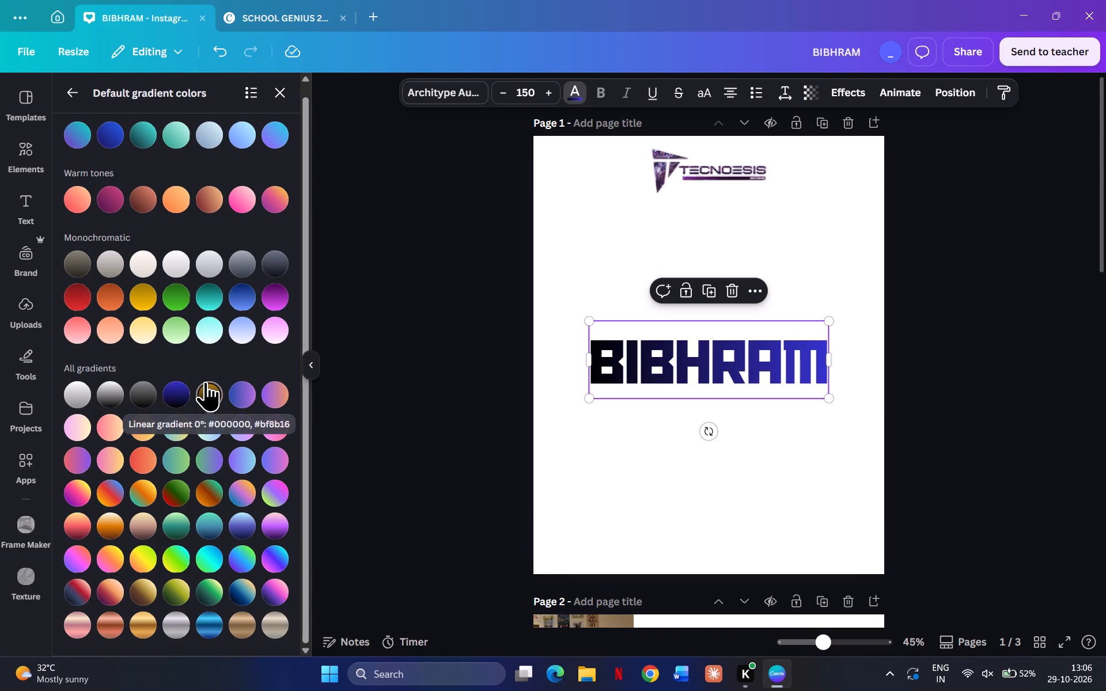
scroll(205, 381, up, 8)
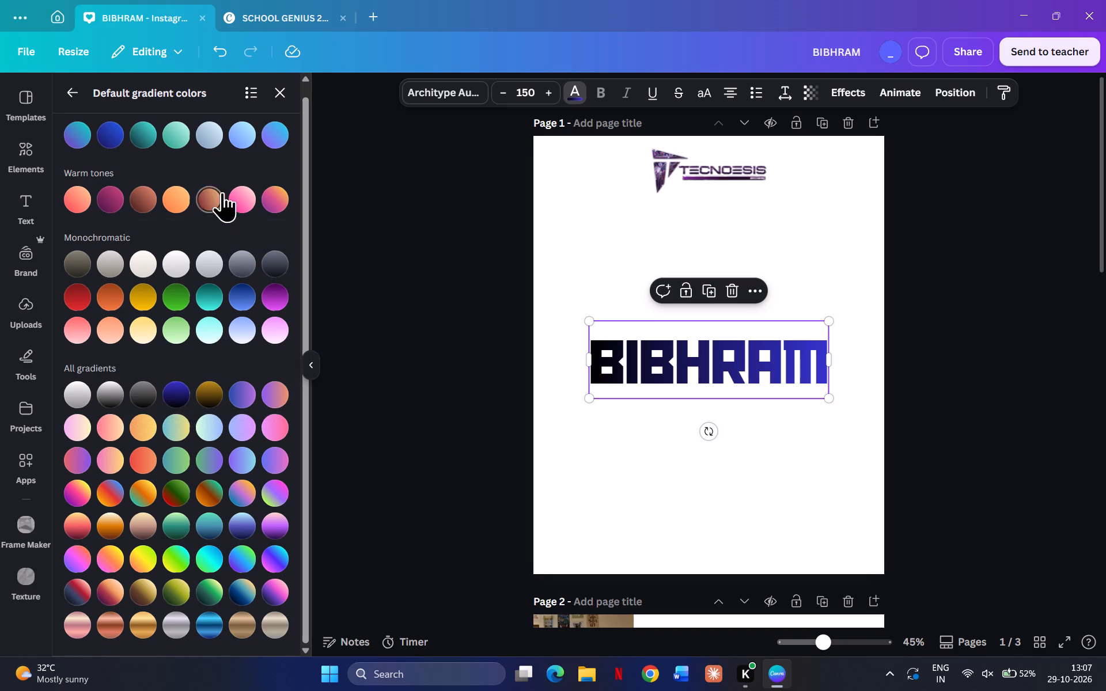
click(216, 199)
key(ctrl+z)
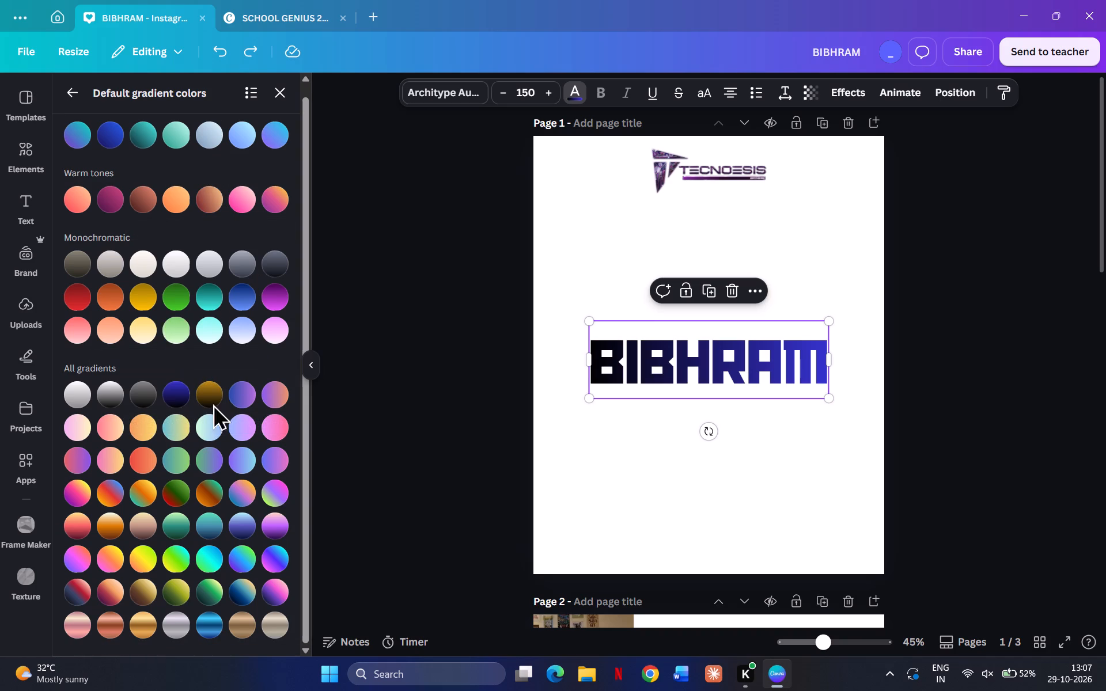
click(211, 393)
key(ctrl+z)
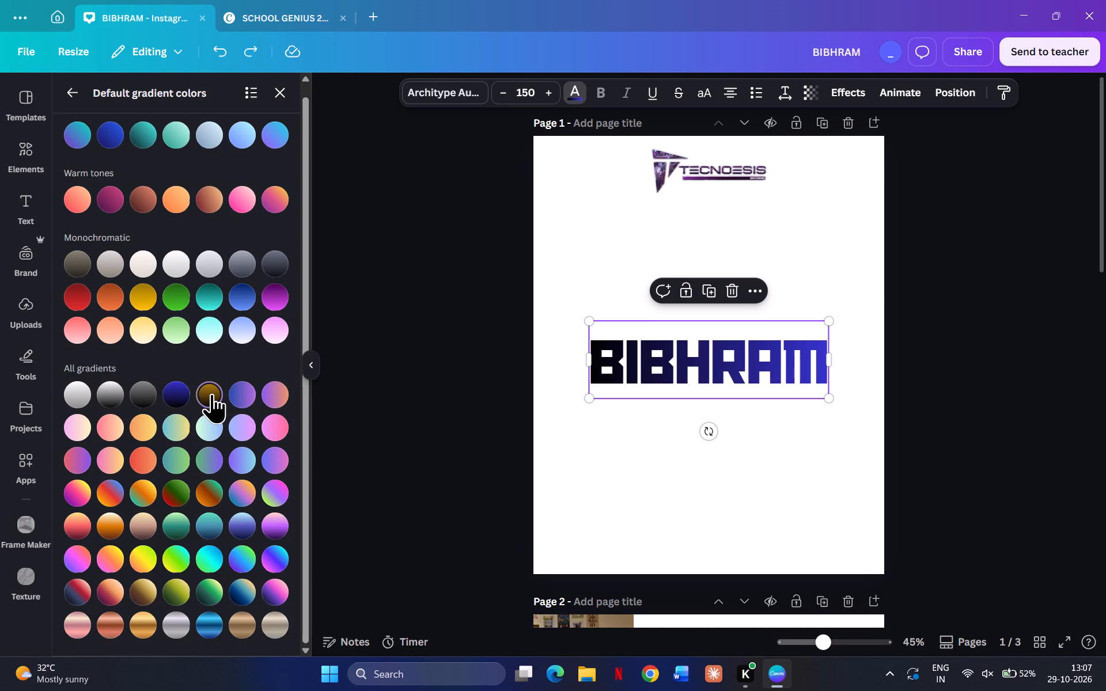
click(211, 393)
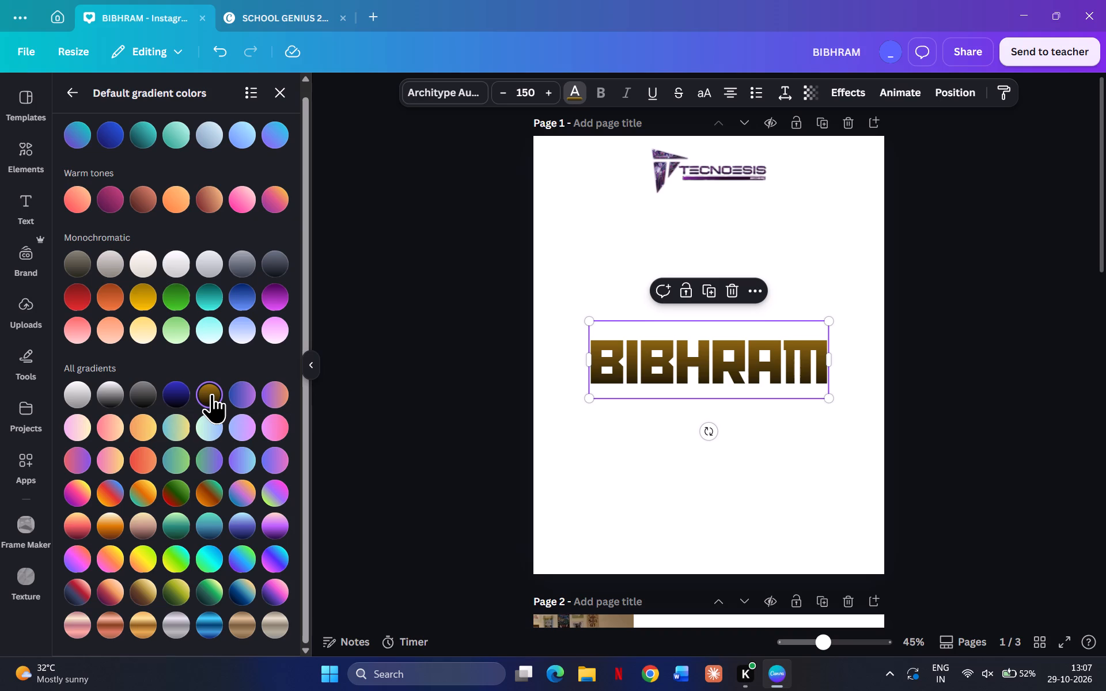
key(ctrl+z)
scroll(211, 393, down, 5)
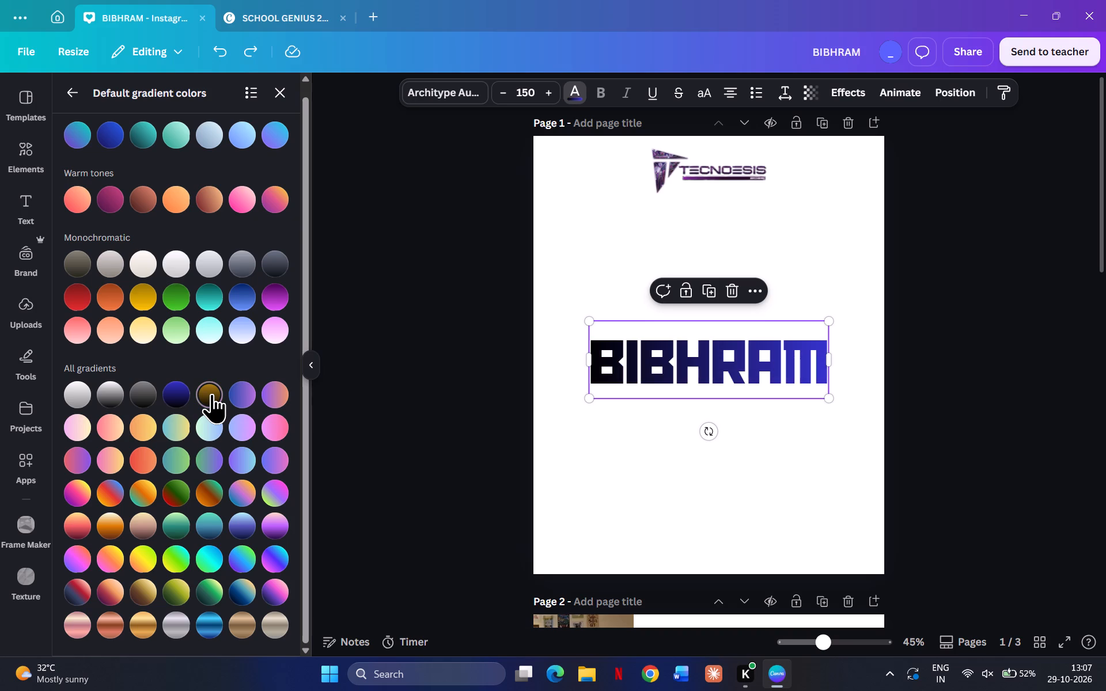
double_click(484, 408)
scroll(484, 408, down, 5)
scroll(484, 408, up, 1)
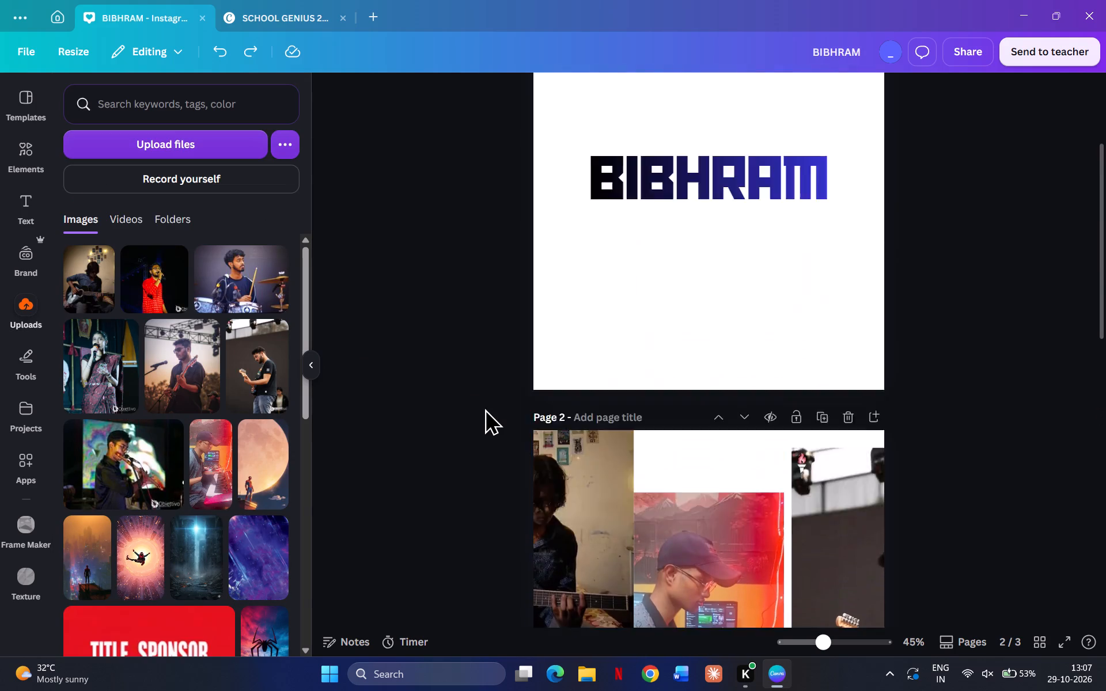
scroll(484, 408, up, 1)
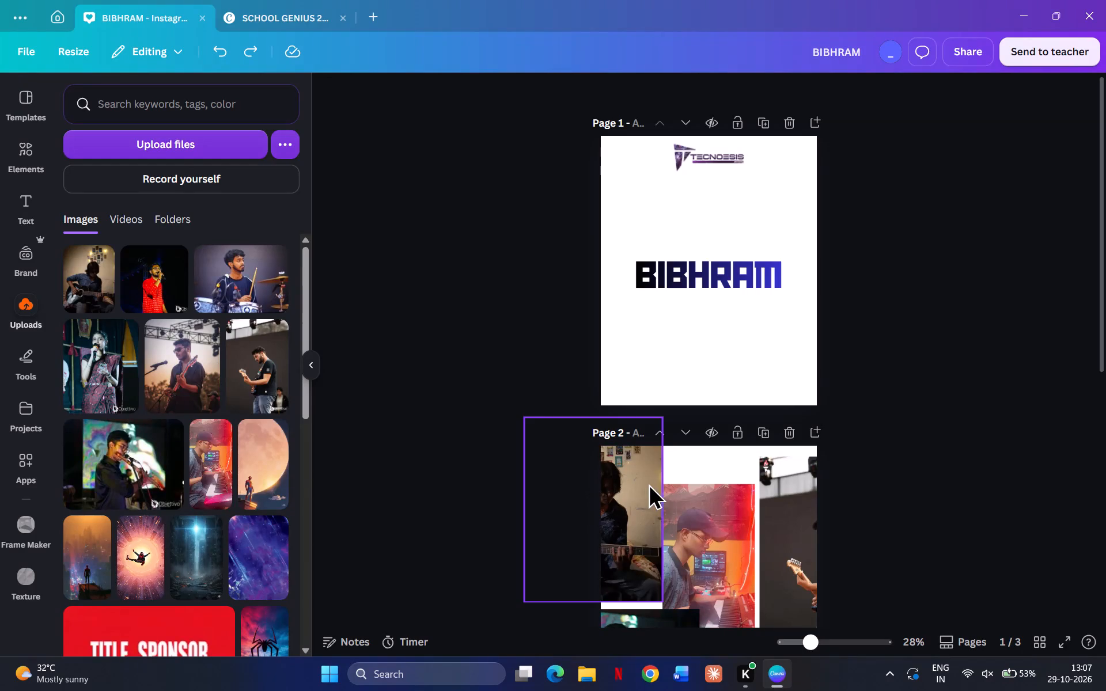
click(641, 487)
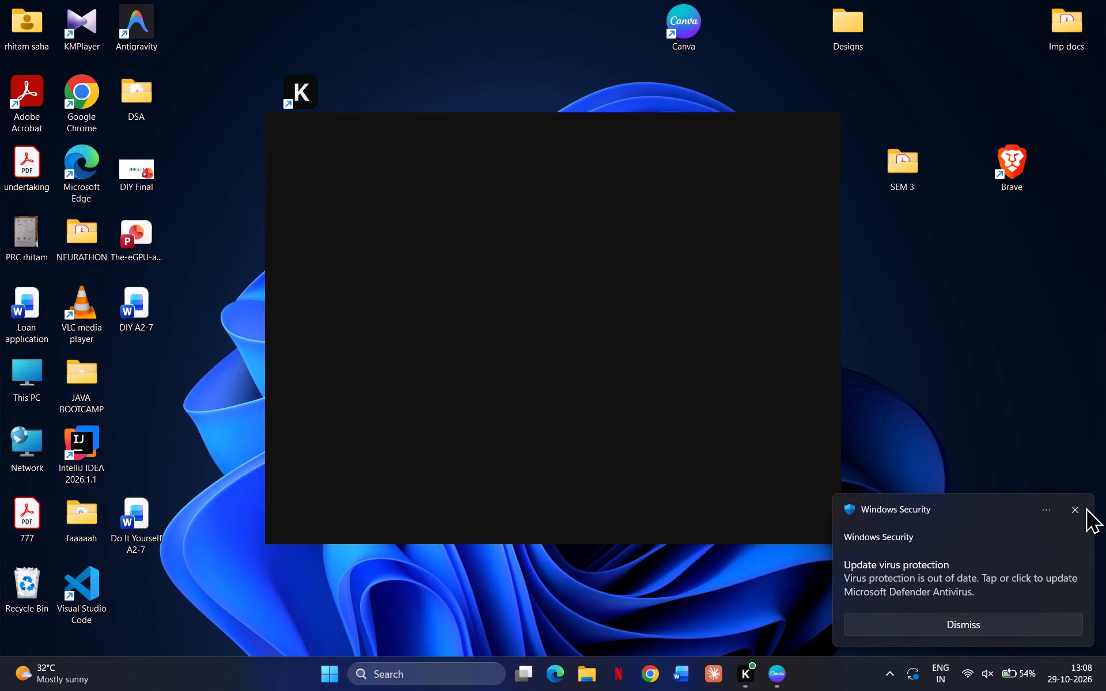
Dismiss the Windows Security notification and switch back to the BIBHRAM design in Canva.
click(1085, 507)
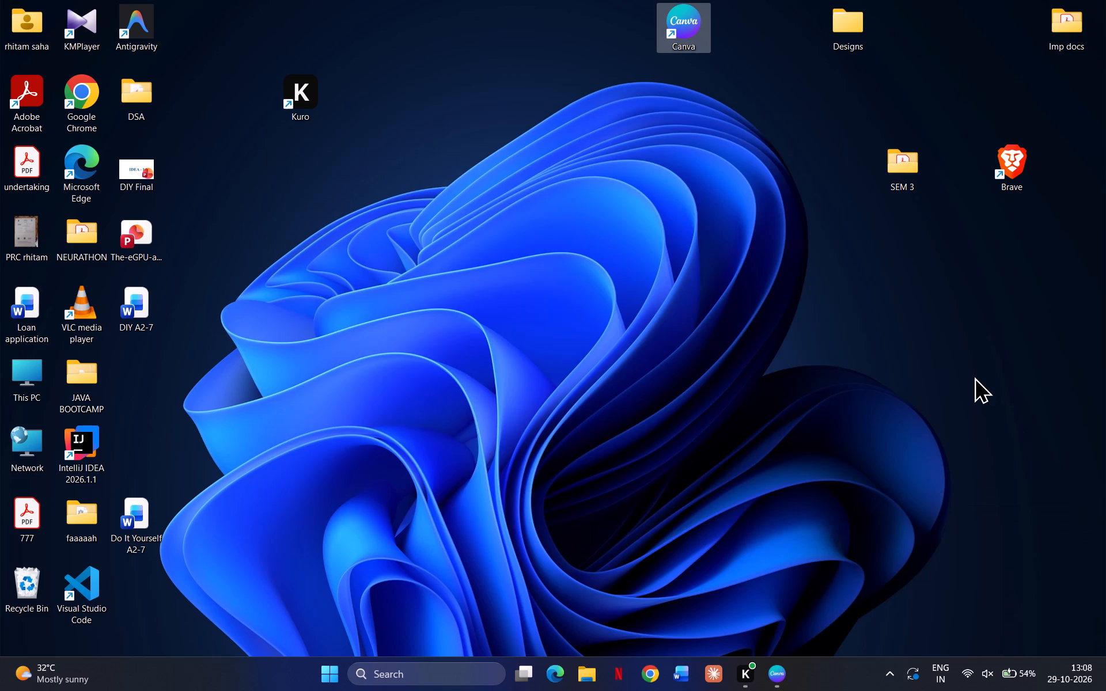
click(722, 335)
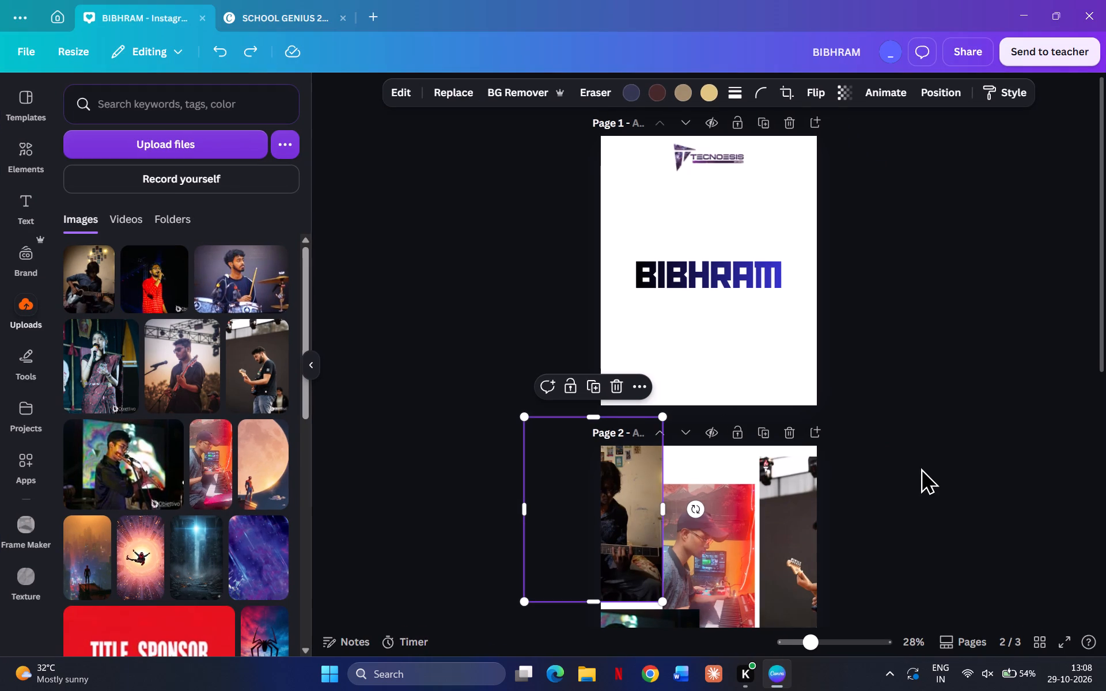
Move the drummer photo from page 3 to page 1, placing it just below the TECNOESIS logo and overlapping the BIBHRAM title.
scroll(921, 468, down, 1)
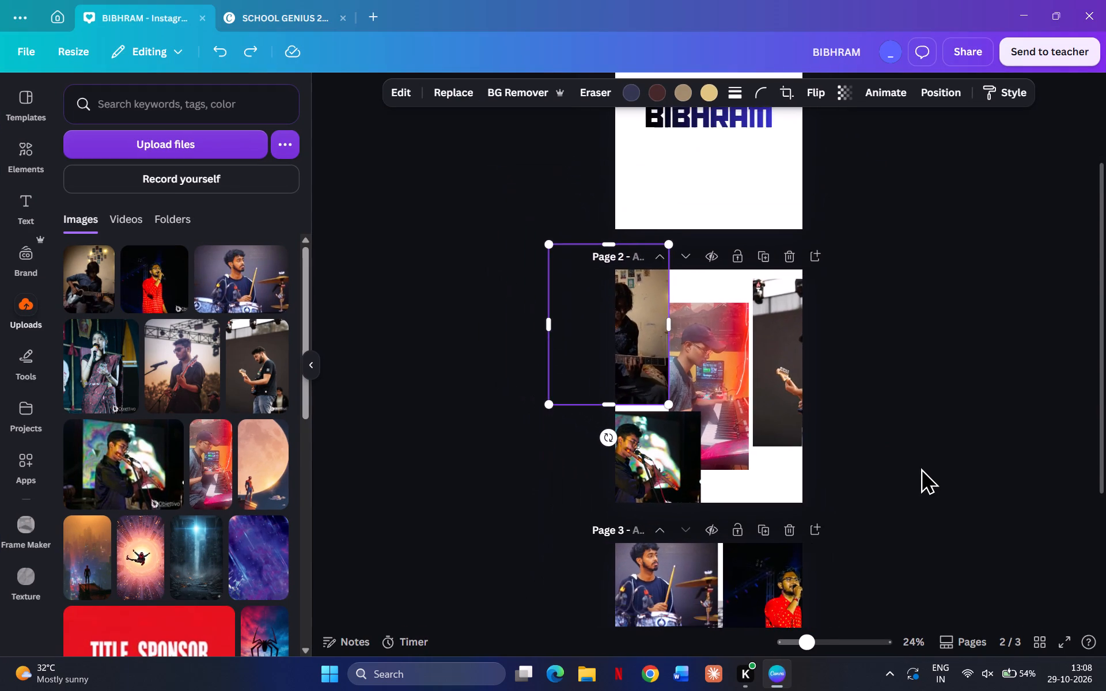
scroll(921, 468, down, 4)
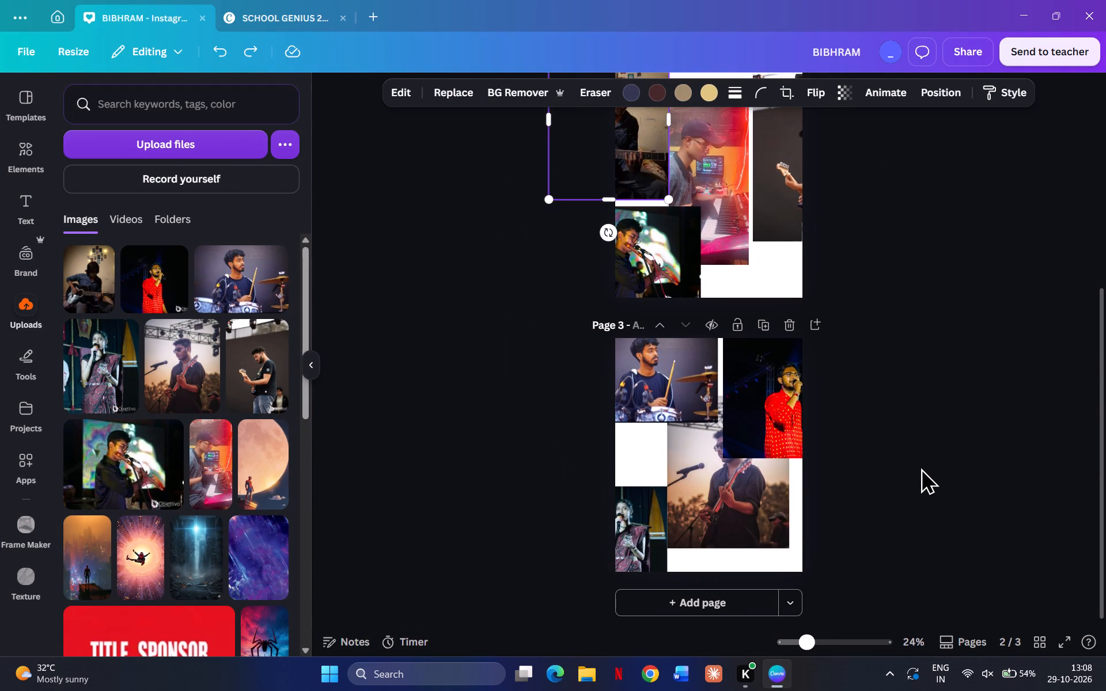
scroll(921, 468, down, 2)
click(947, 413)
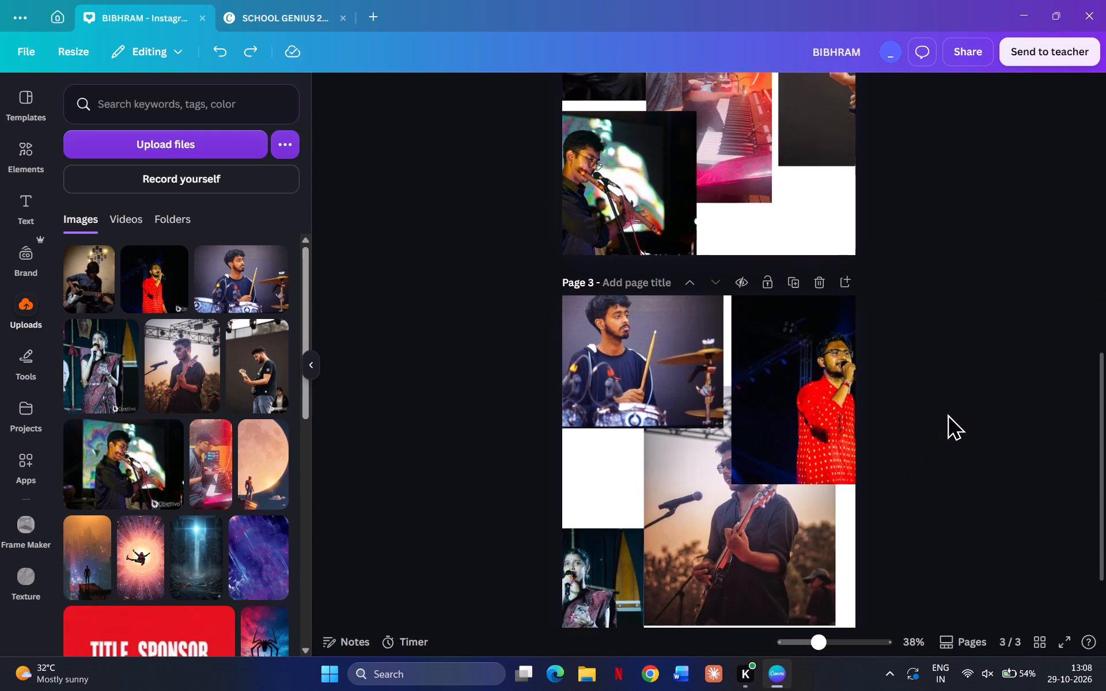
scroll(947, 413, down, 1)
scroll(947, 413, up, 3)
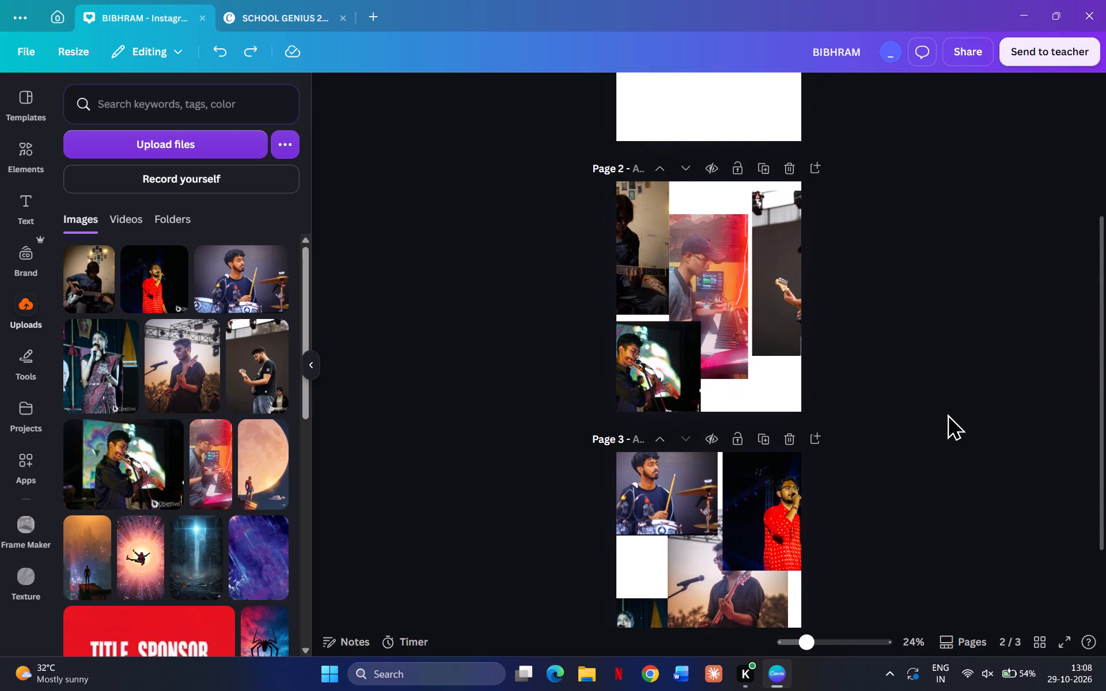
scroll(947, 413, up, 1)
drag(695, 492, 759, 63)
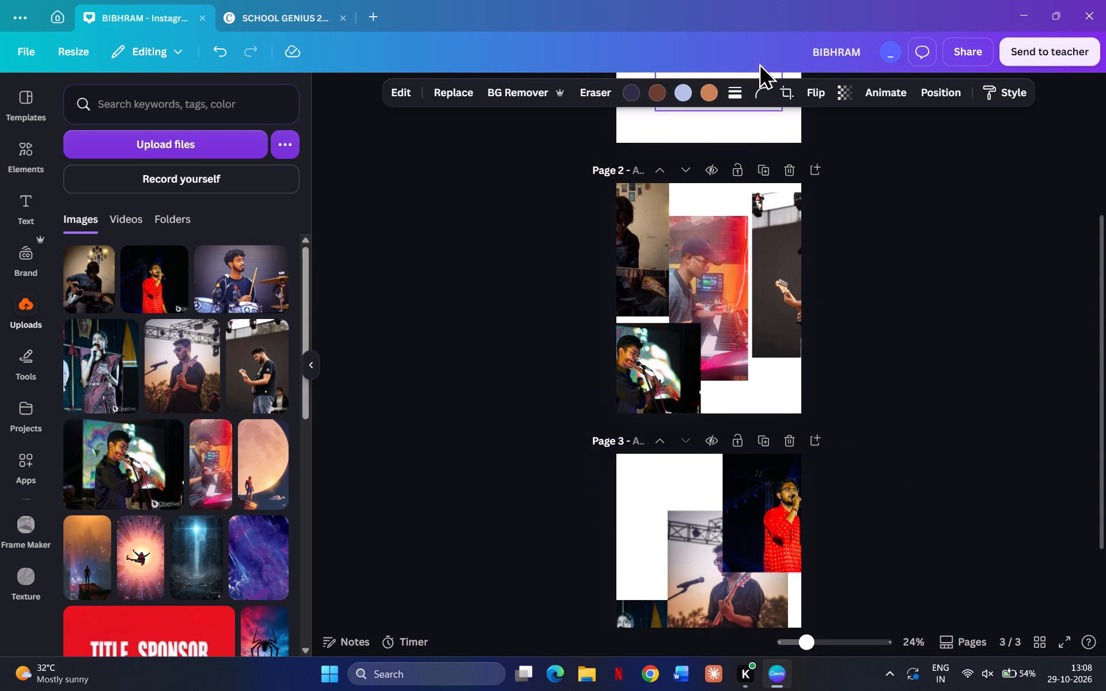
drag(759, 63, 736, 86)
scroll(921, 267, up, 2)
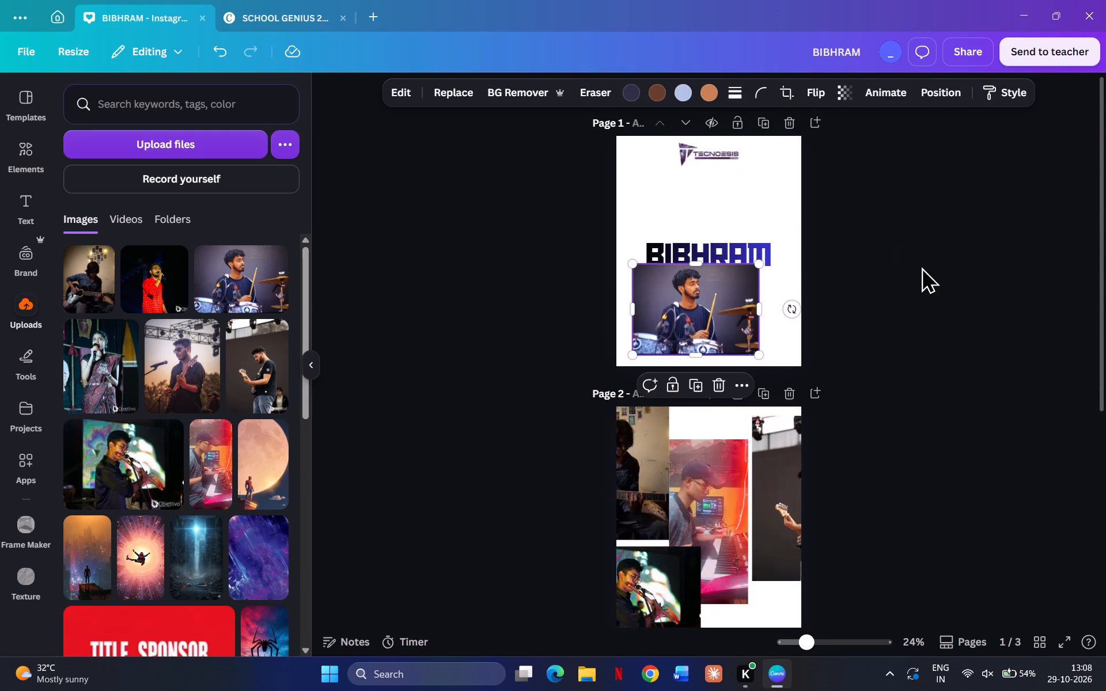
scroll(921, 267, up, 1)
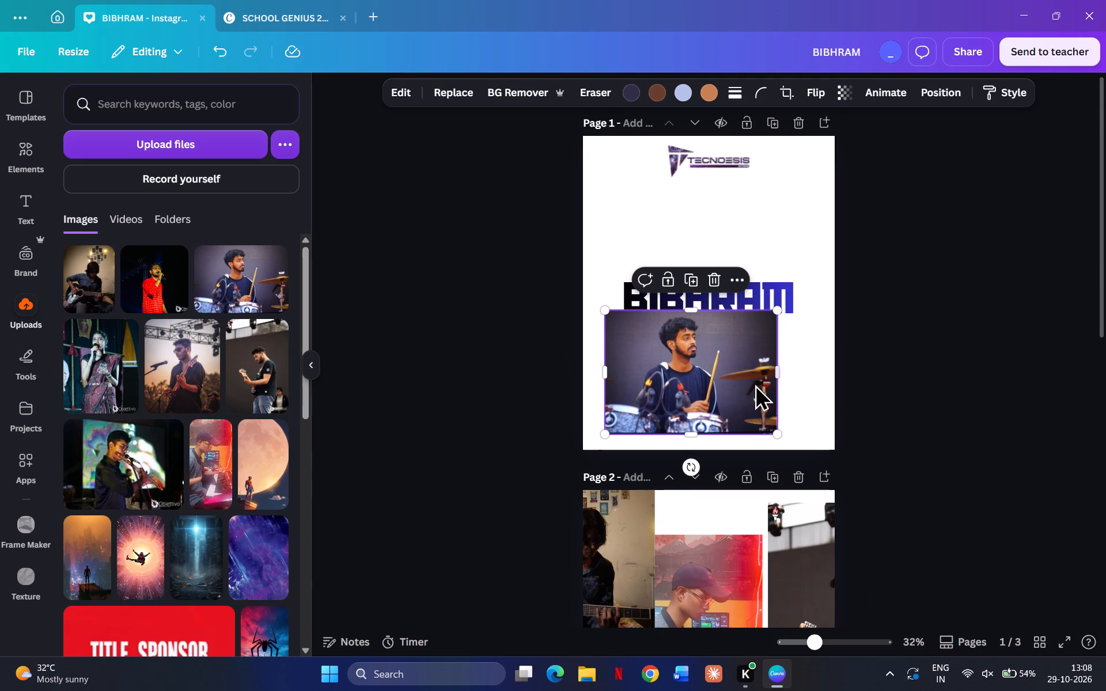
drag(753, 384, 738, 259)
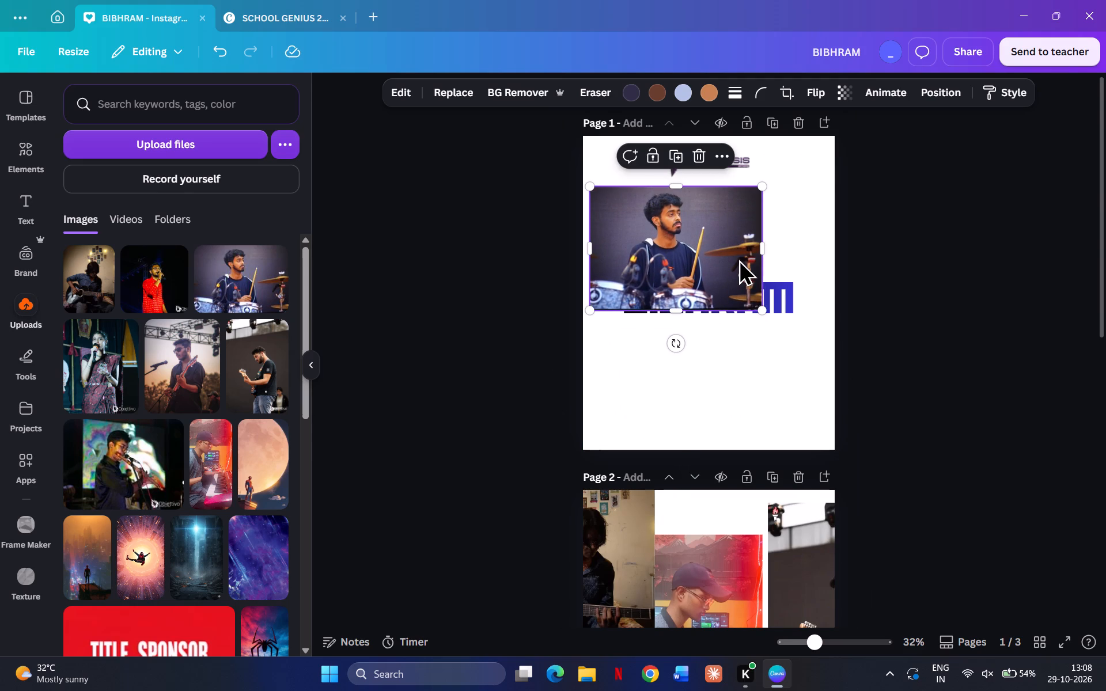
click(976, 262)
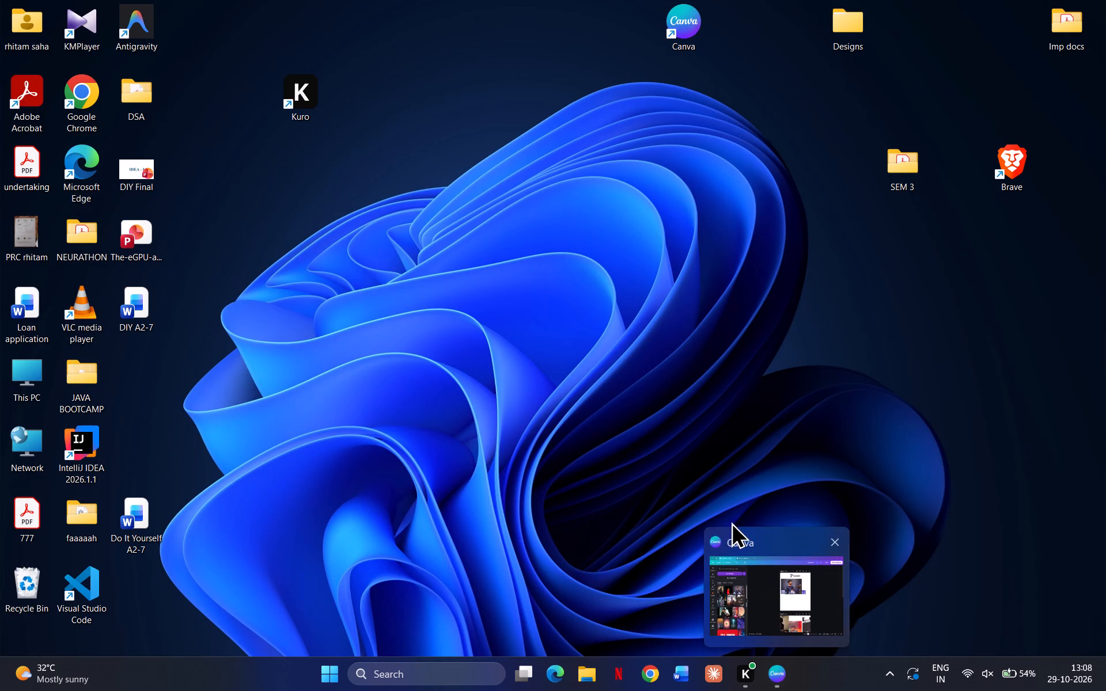
Switch to the Brave browser and open the private Bg board among the saved Pinterest boards.
double_click(1031, 166)
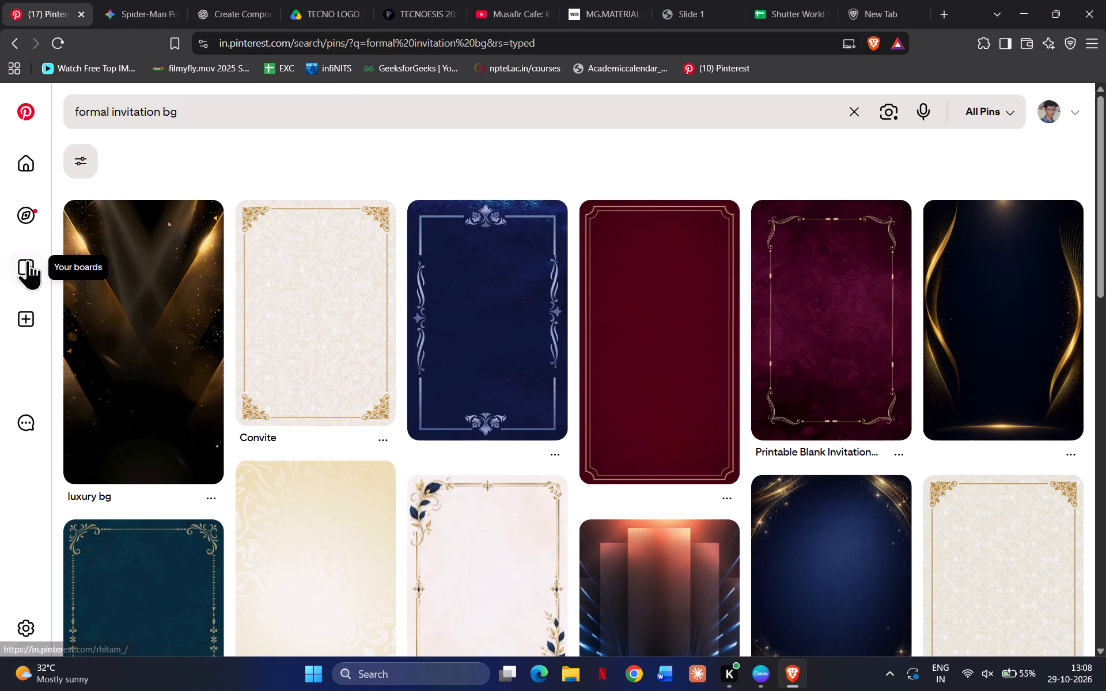
click(27, 260)
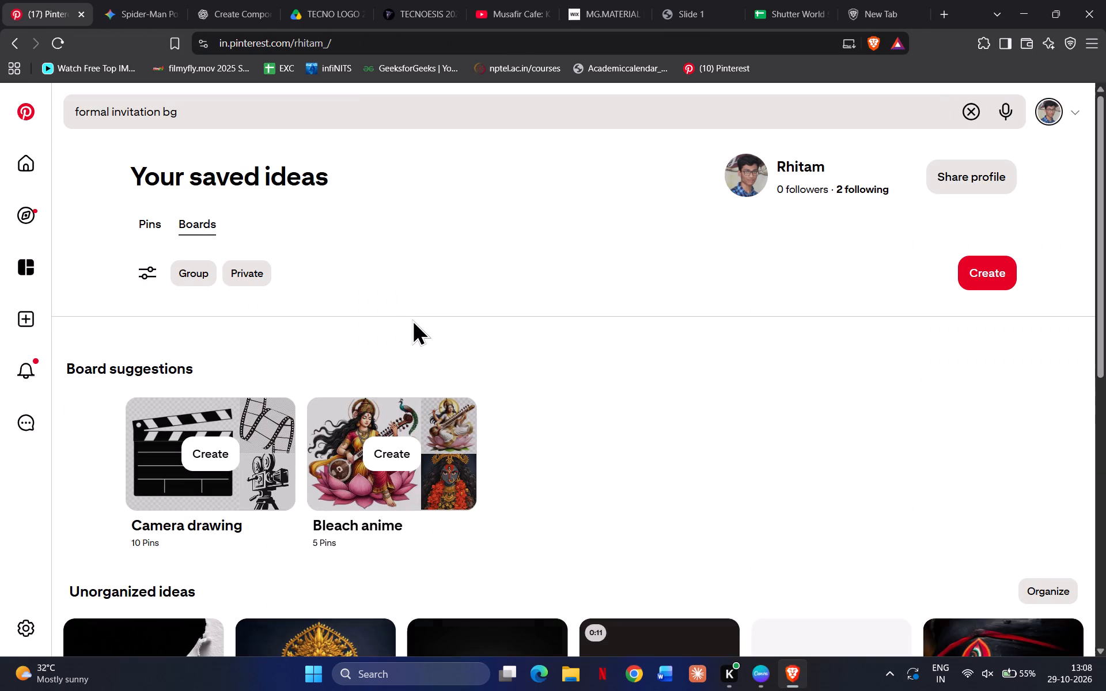
scroll(412, 319, right, 2)
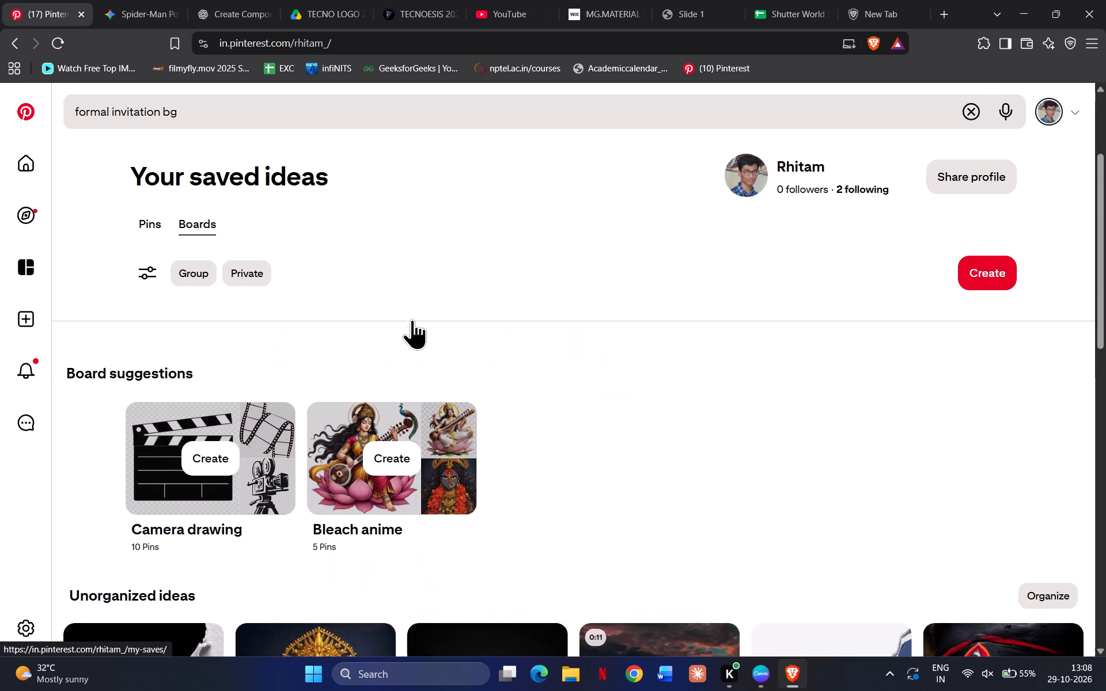
scroll(349, 522, up, 3)
click(204, 414)
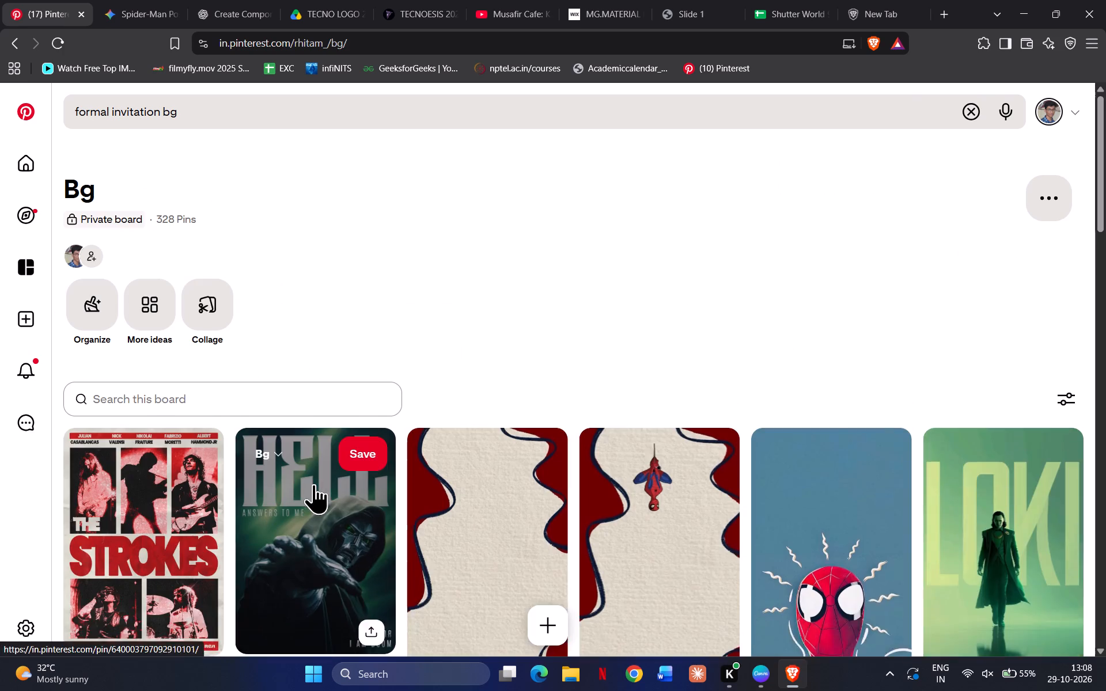
scroll(313, 484, down, 3)
Open The Strokes Poster pin from the Bg board and download its image.
click(139, 322)
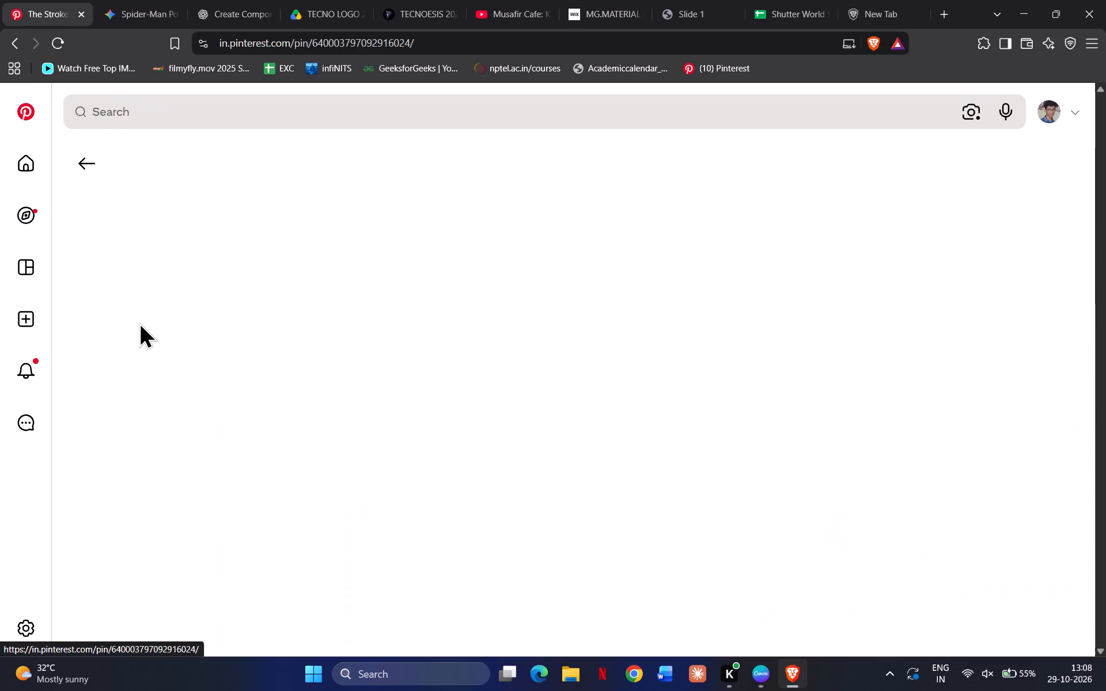
click(556, 160)
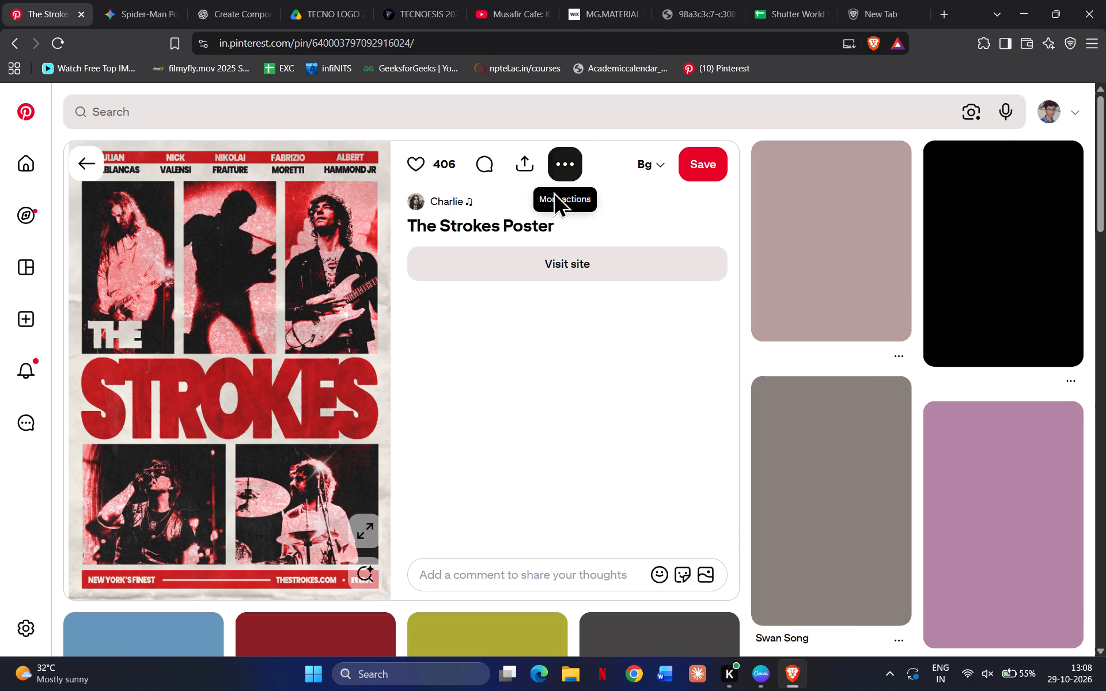
click(566, 241)
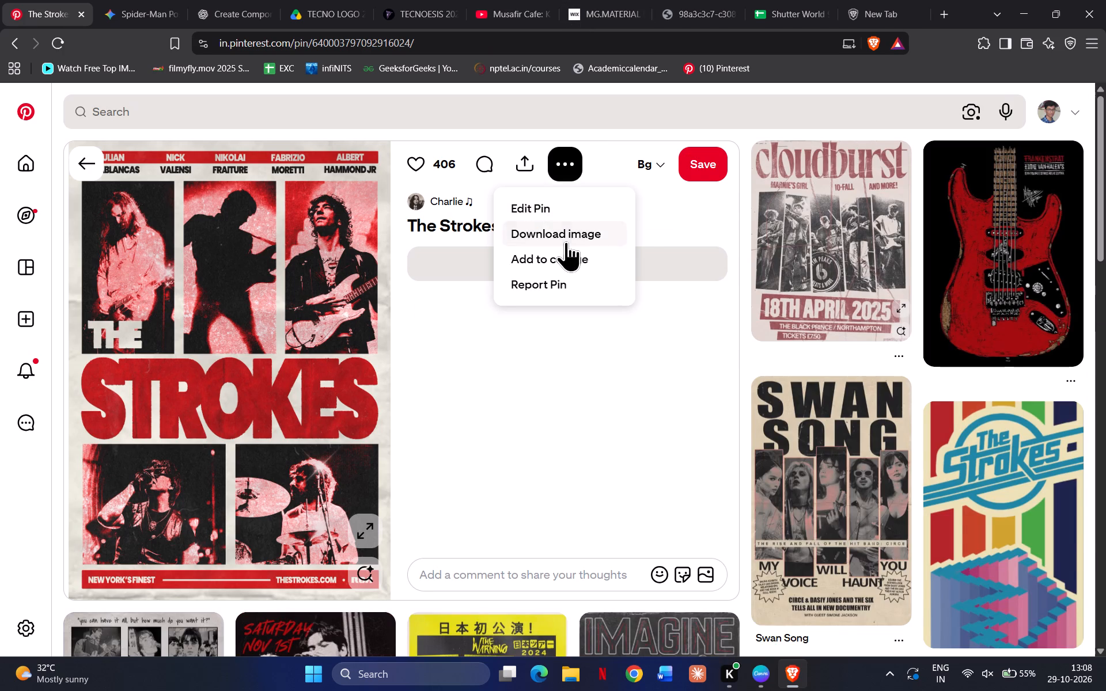
key(Return)
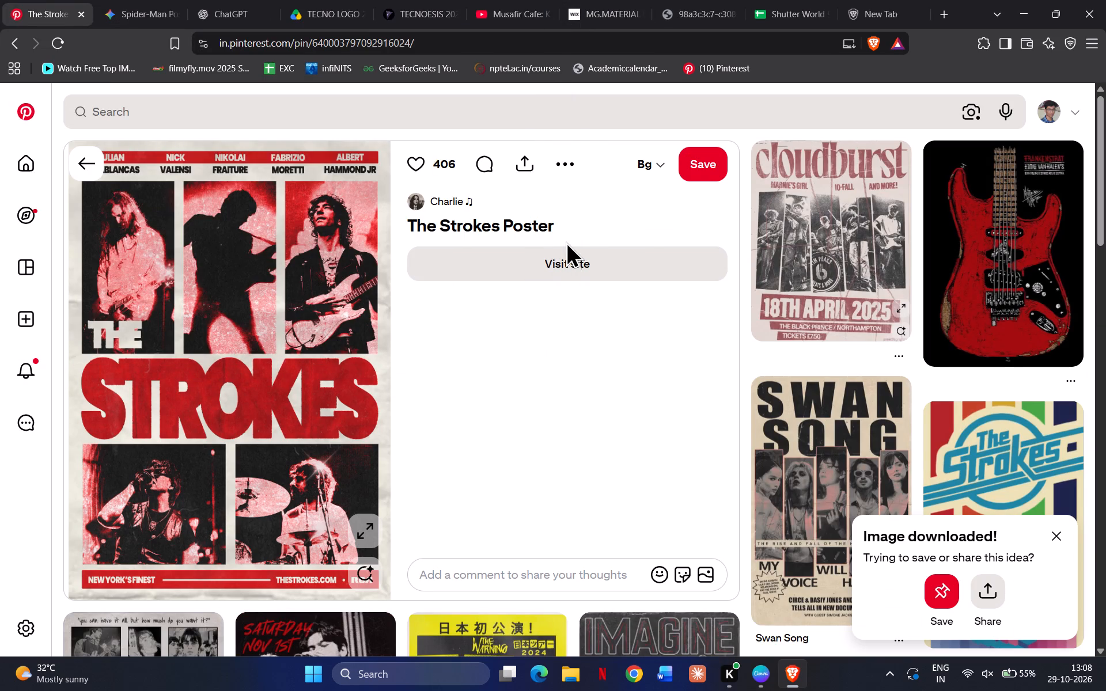
scroll(607, 401, down, 5)
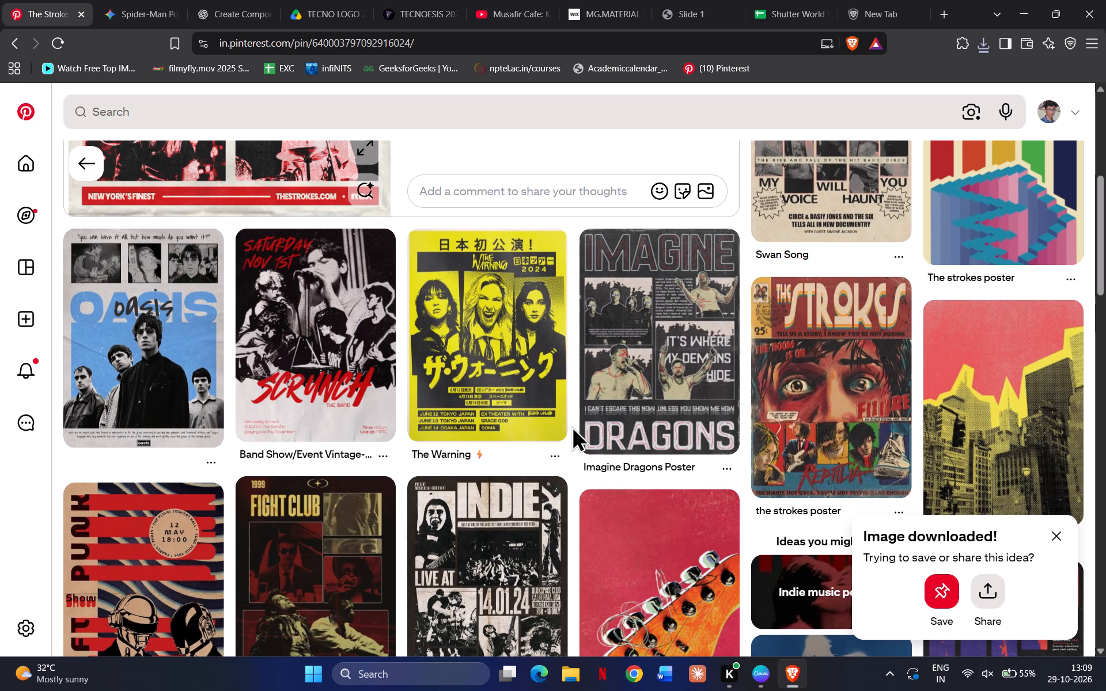
scroll(571, 426, down, 1)
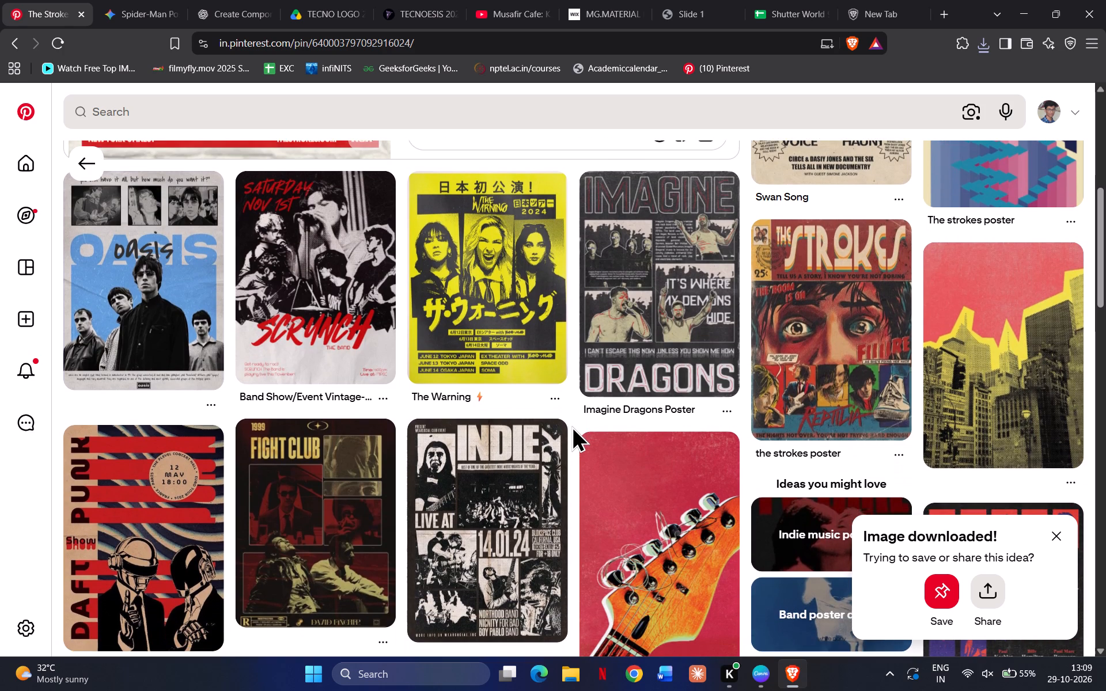
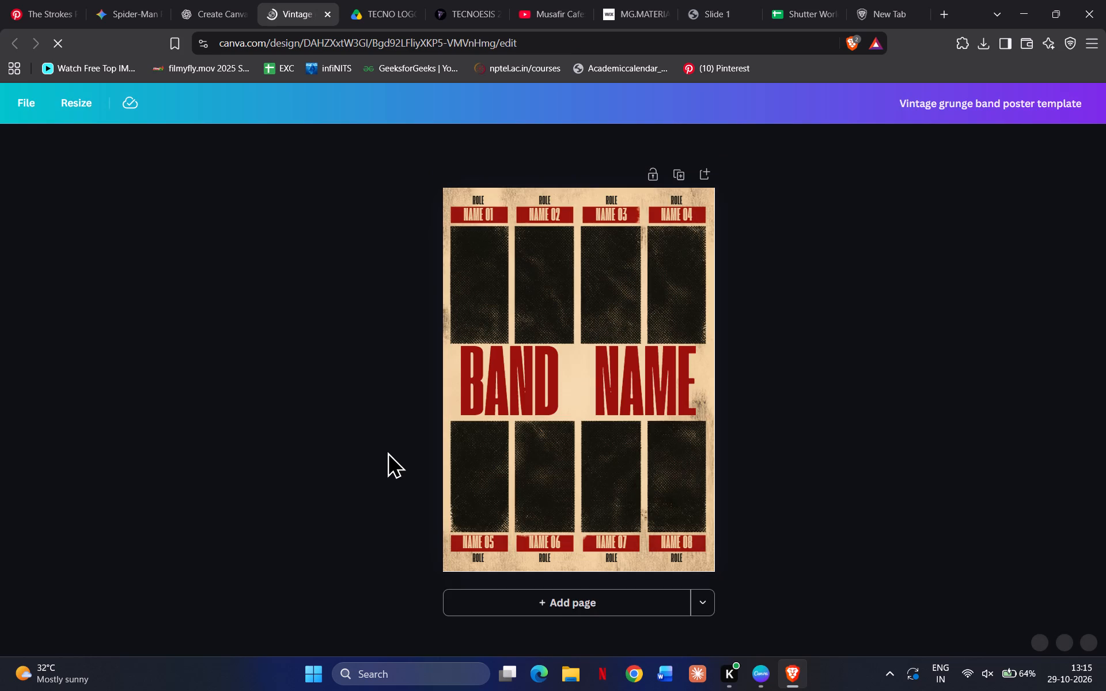
Inspect the generated band poster template, checking its BAND and NAME title texts and the font used.
scroll(387, 451, down, 4)
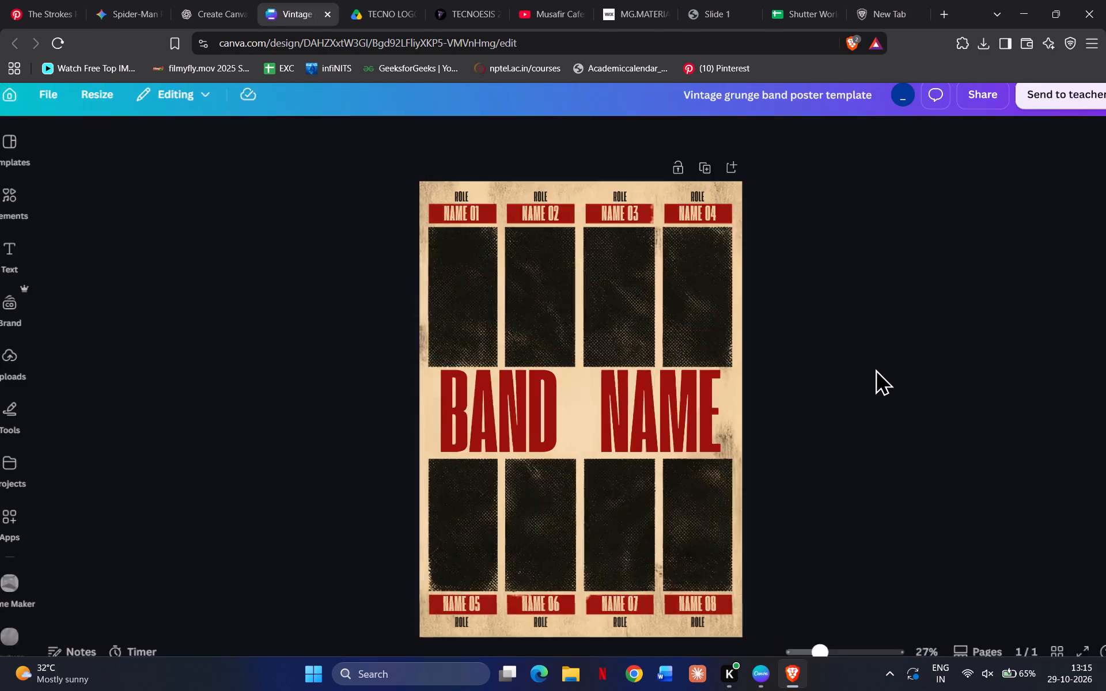
click(659, 403)
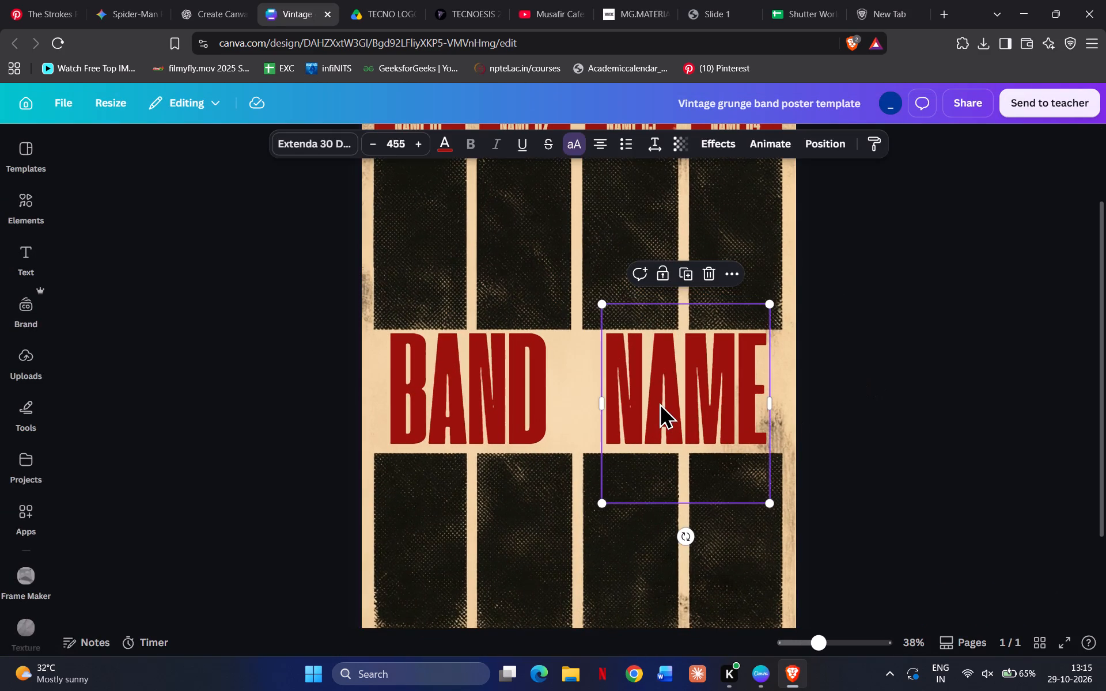
click(835, 371)
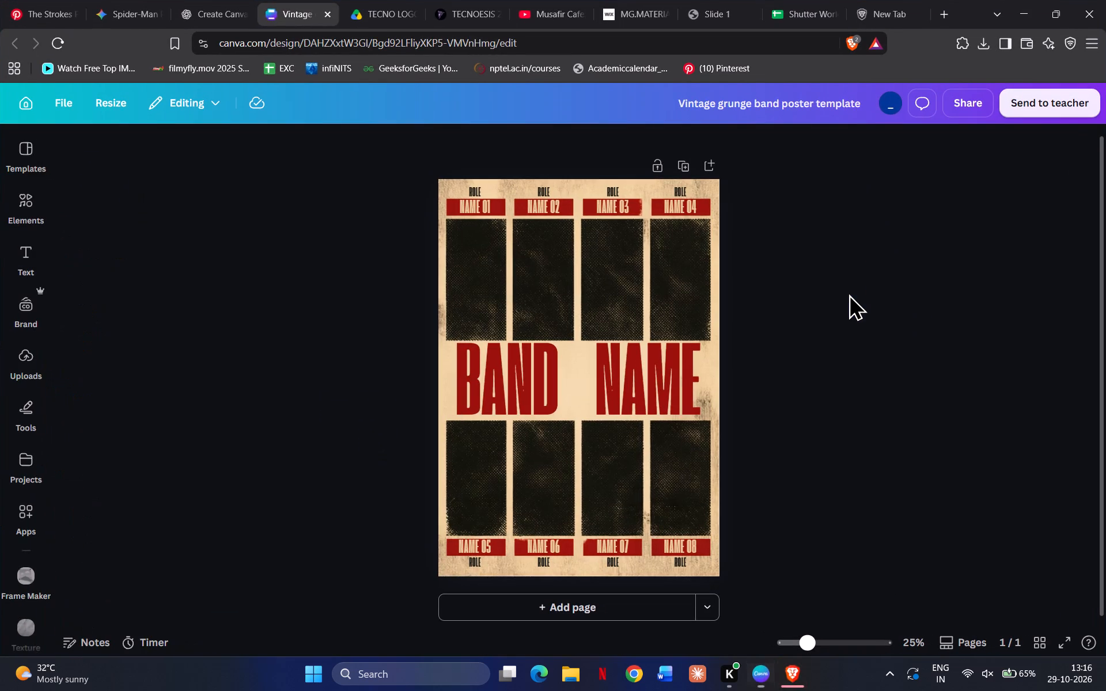
click(531, 373)
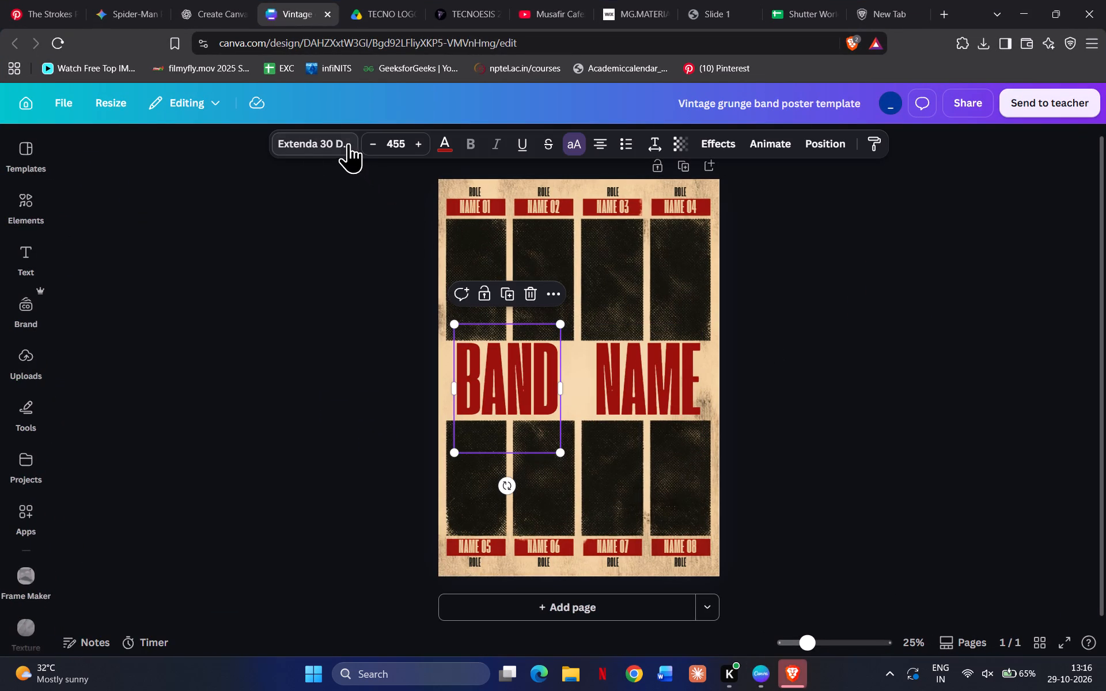
click(347, 142)
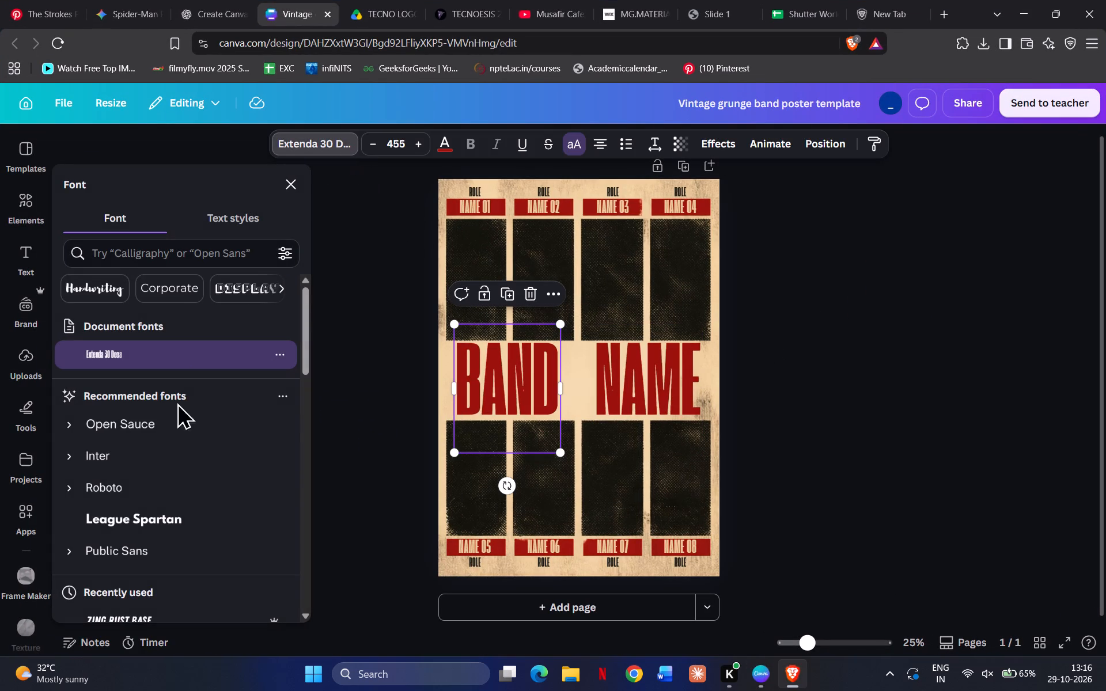
click(292, 194)
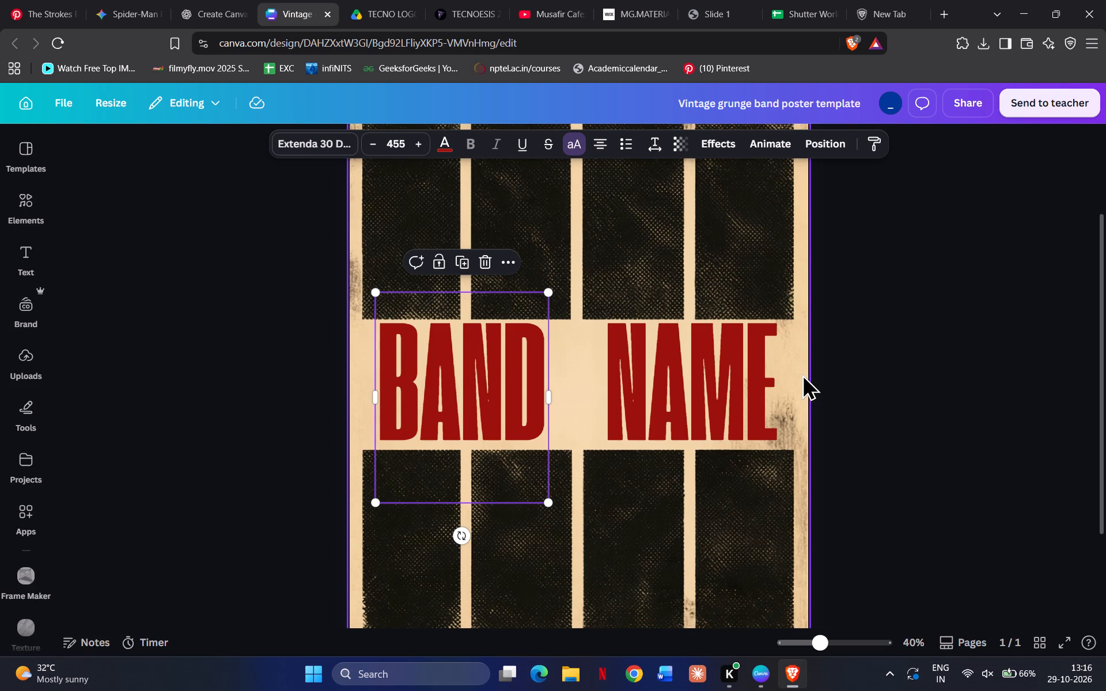
Copy the red BAND title text from the generated poster and paste it onto page 1 of the BIBHRAM design in the Canva app.
key(ctrl+c)
double_click(956, 318)
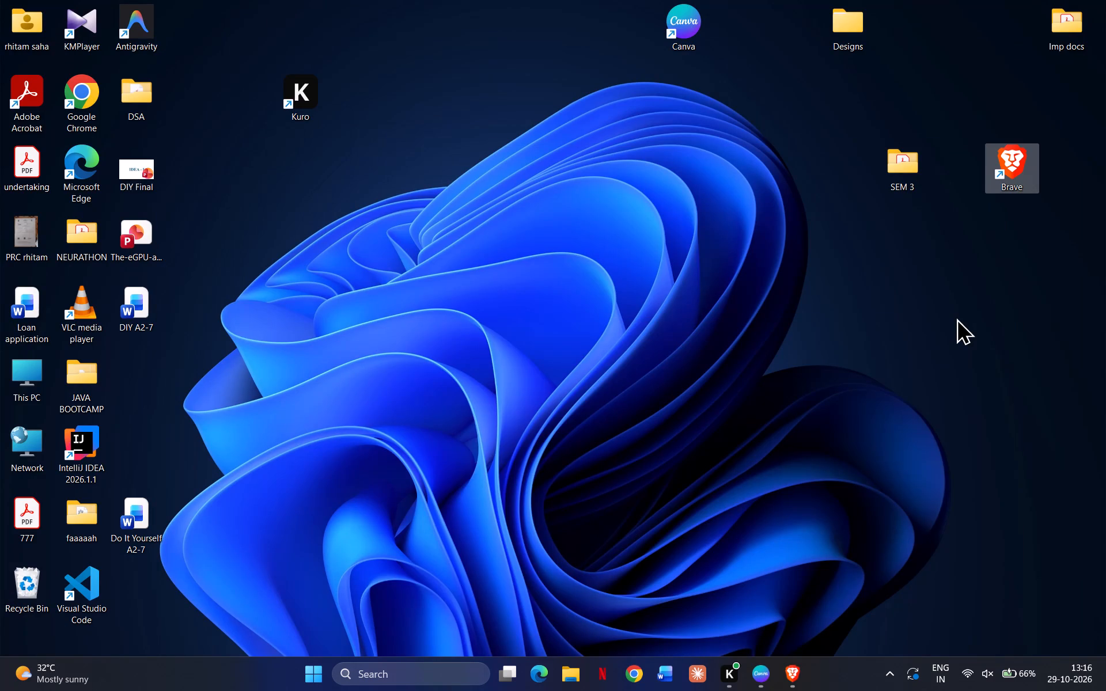
key(alt+Tab)
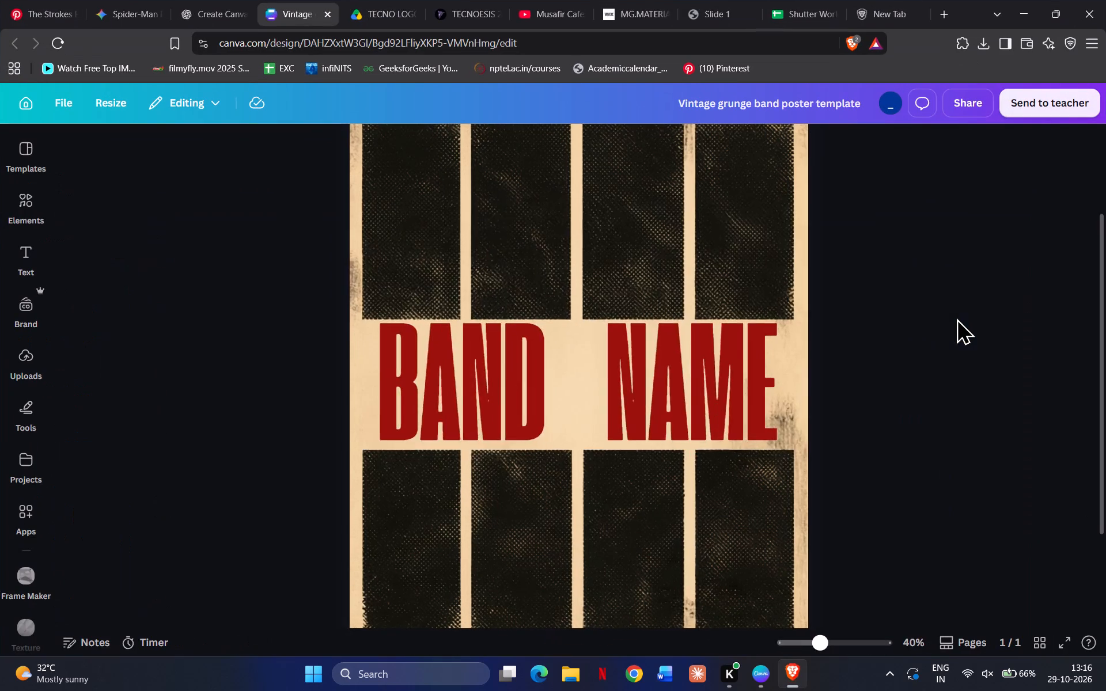
key(alt+Tab)
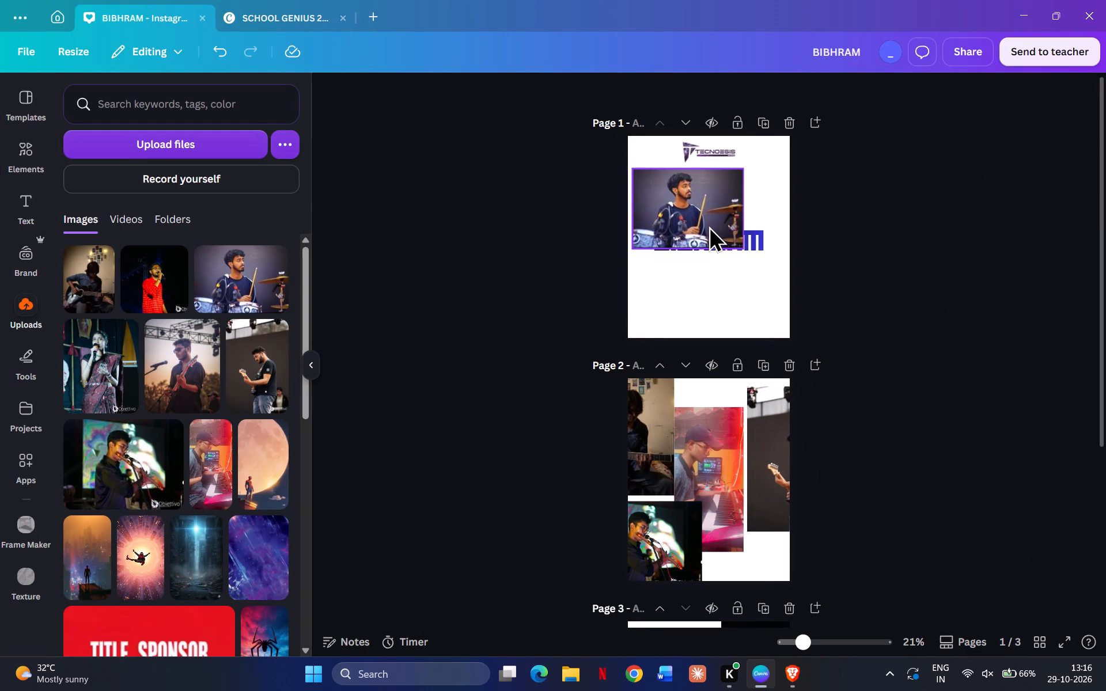
click(709, 226)
click(677, 316)
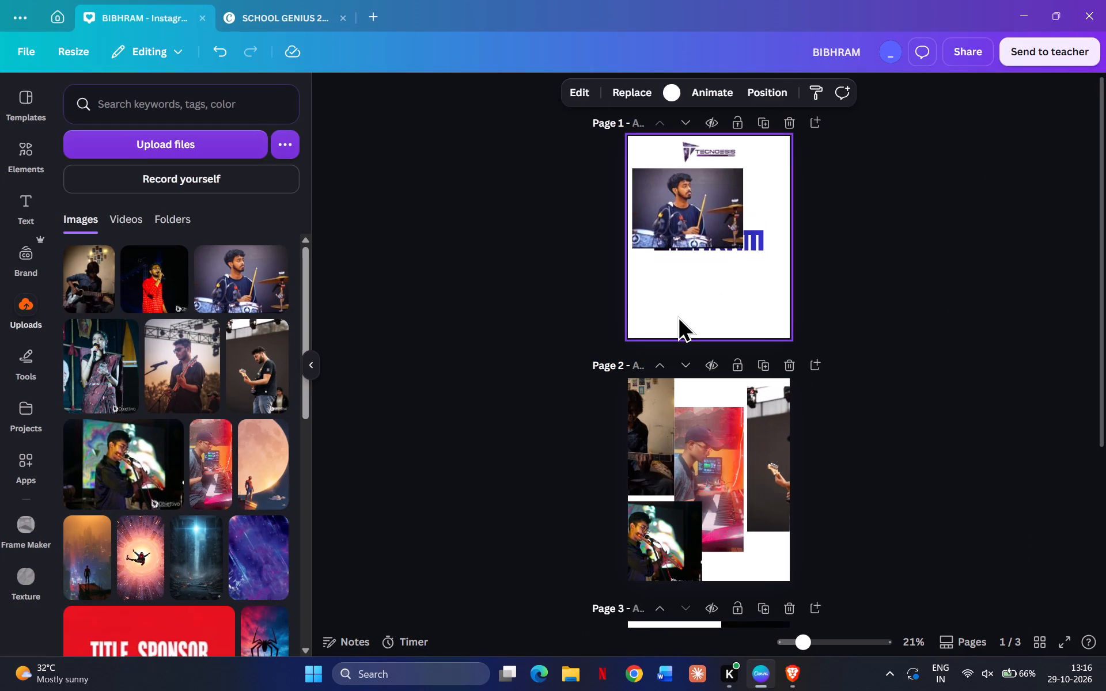
key(ctrl+v)
Replace the pasted BAND text with BIBHRAM and widen its text box so the word fits on one line.
scroll(923, 314, up, 1)
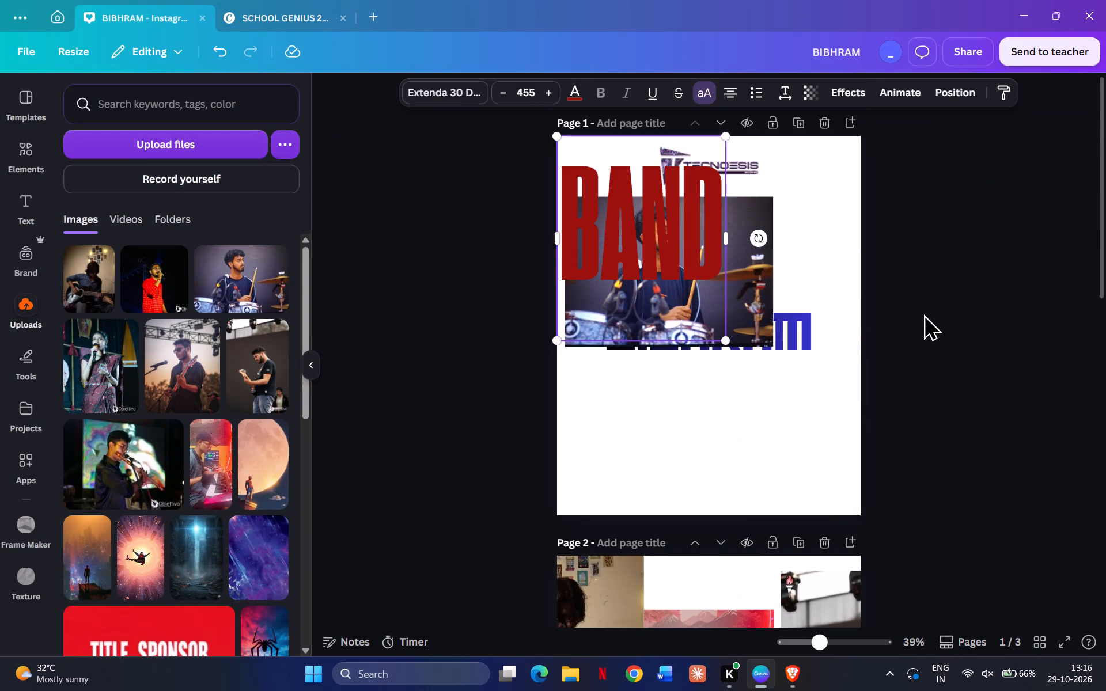
scroll(923, 314, up, 1)
double_click(635, 234)
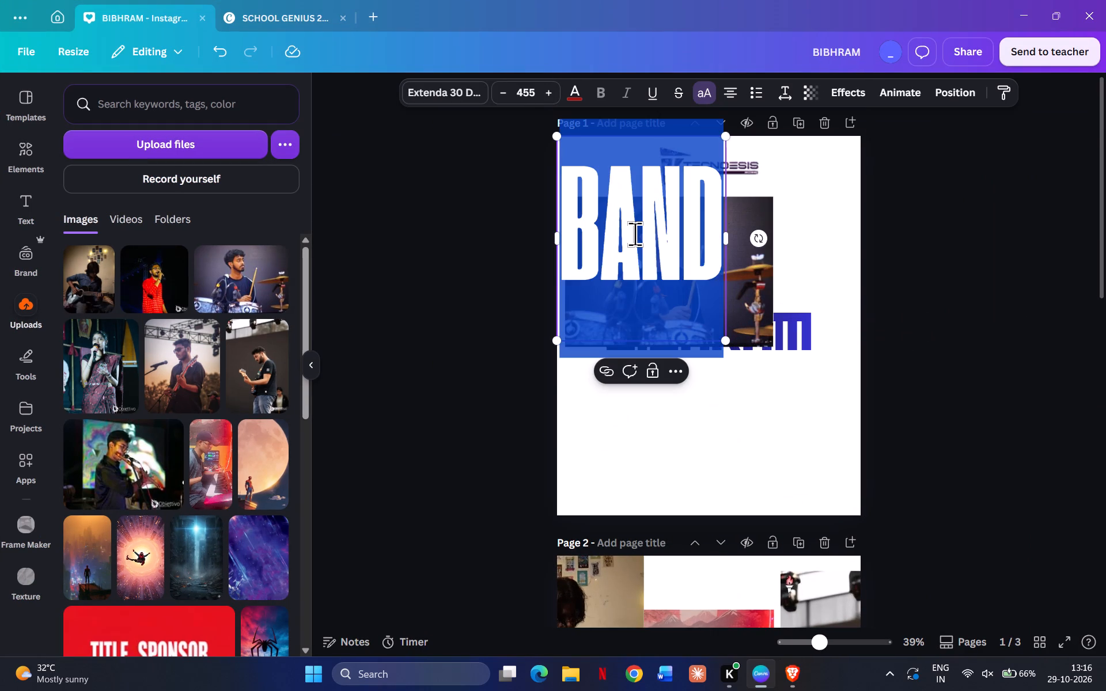
text(BI)
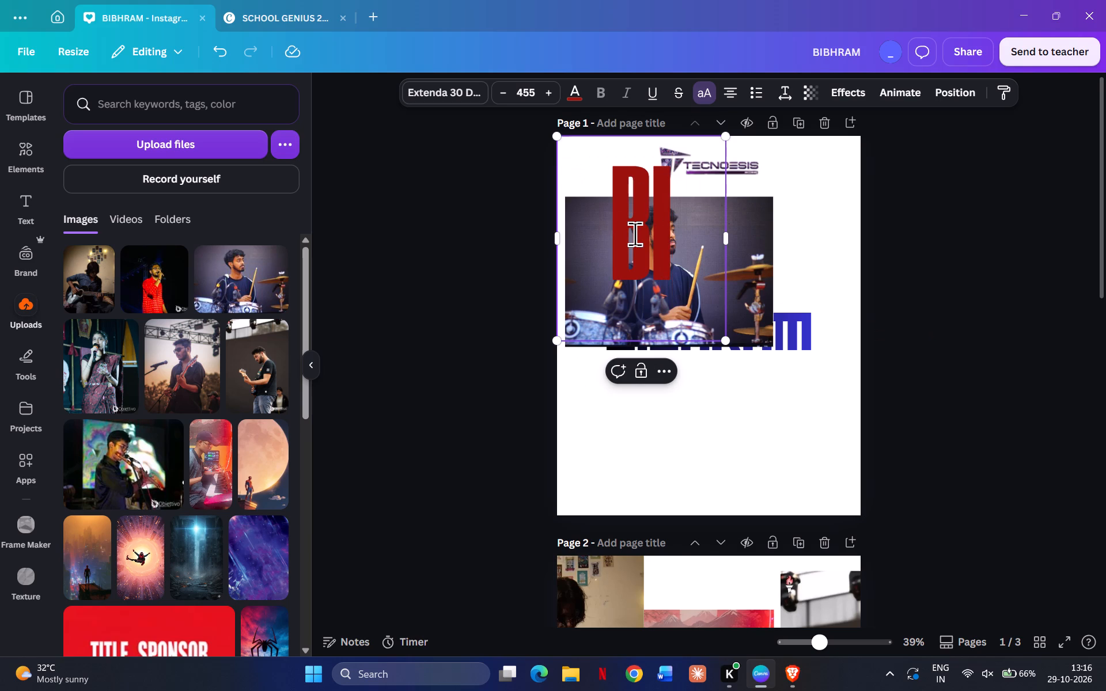
text(BHRAM)
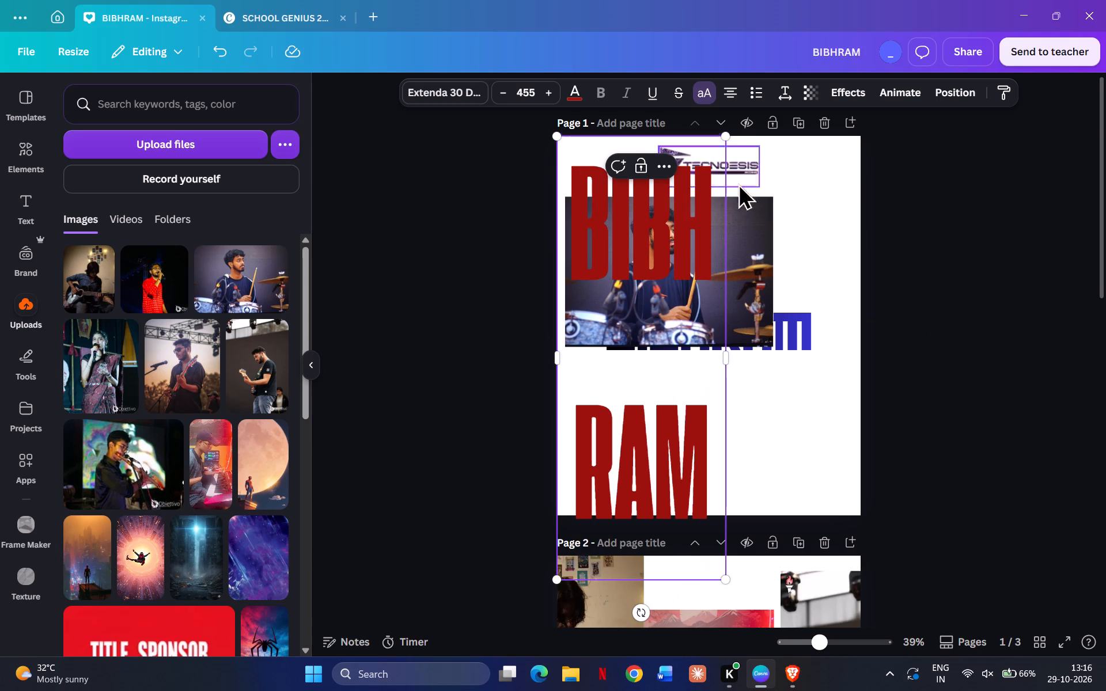
drag(733, 356, 909, 351)
click(988, 375)
click(988, 375)
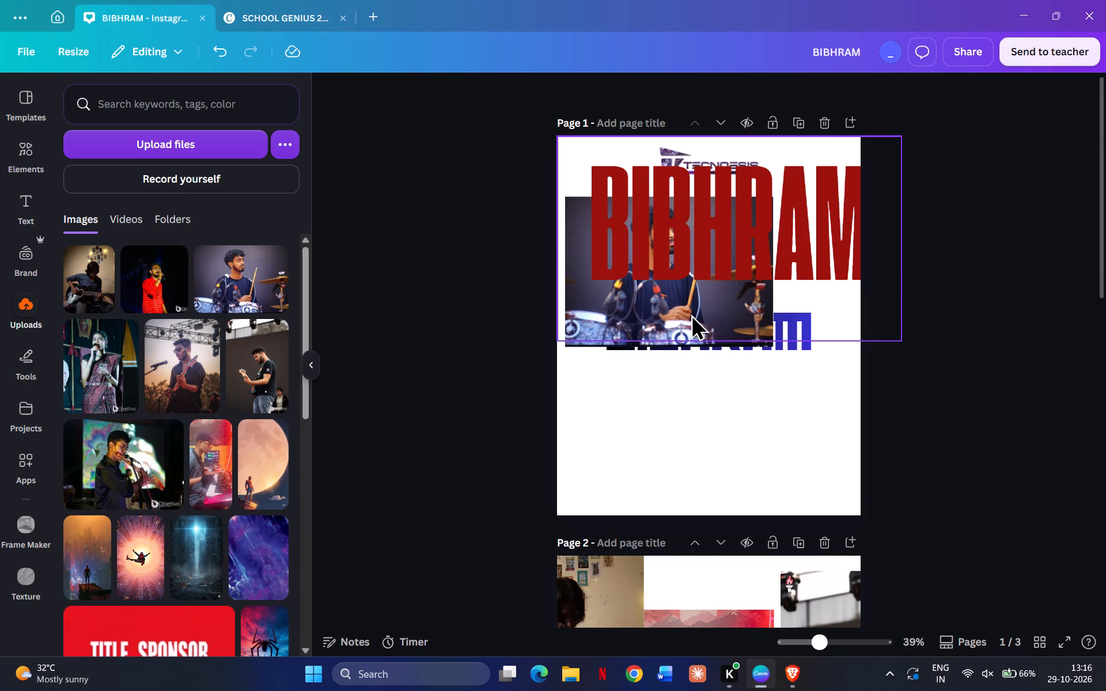
Move the red BIBHRAM title to the lower half of page 1 and the drummer photo onto page 2.
drag(690, 313, 687, 506)
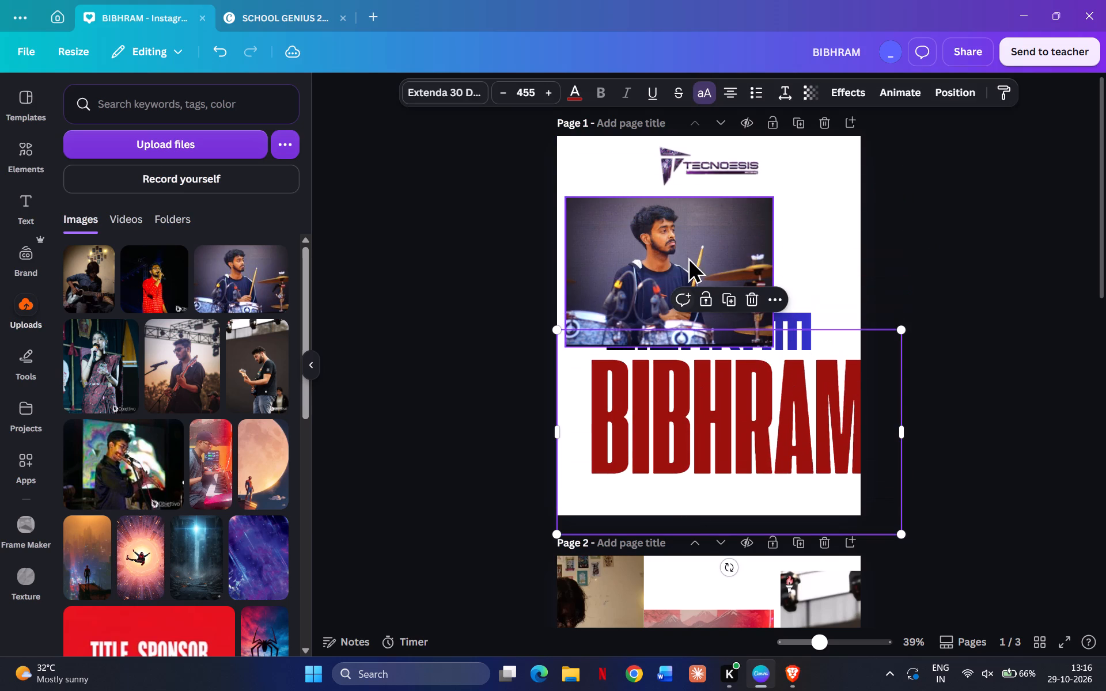
click(684, 234)
drag(684, 234, 730, 605)
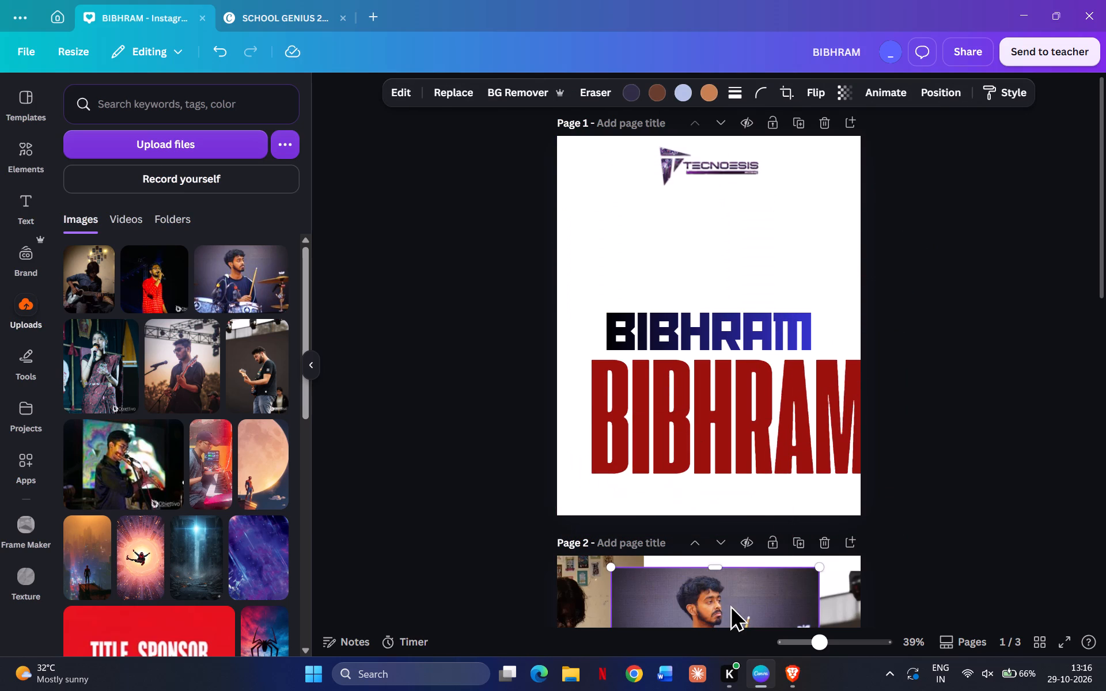
Delete the old black-to-blue BIBHRAM title from page 1.
click(765, 330)
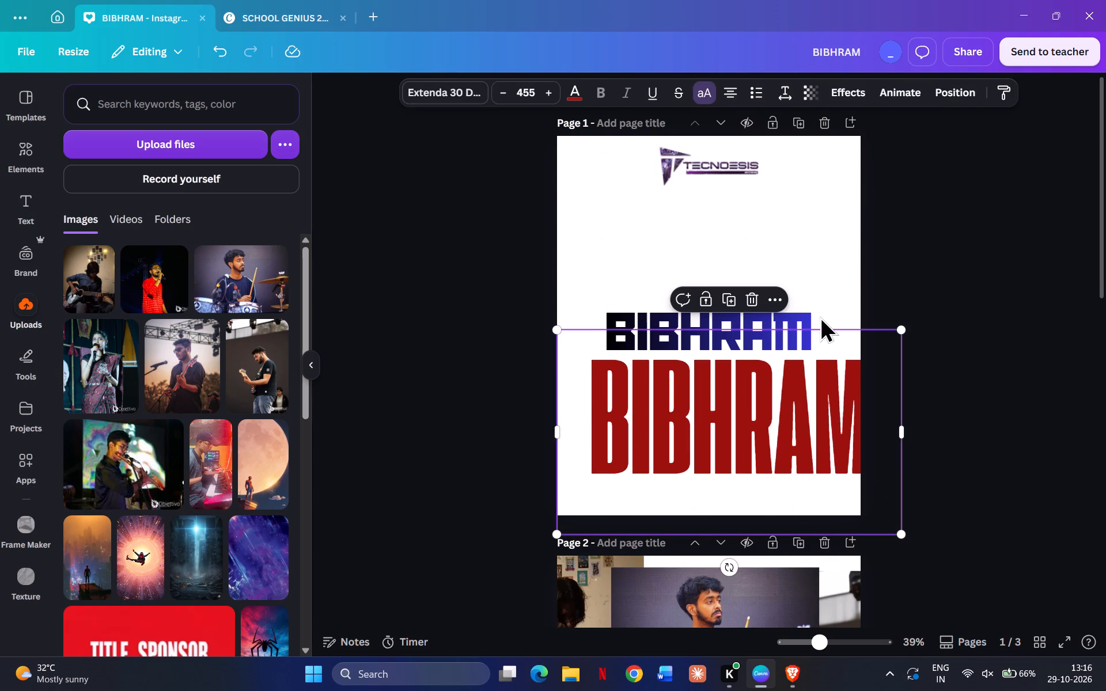
click(934, 310)
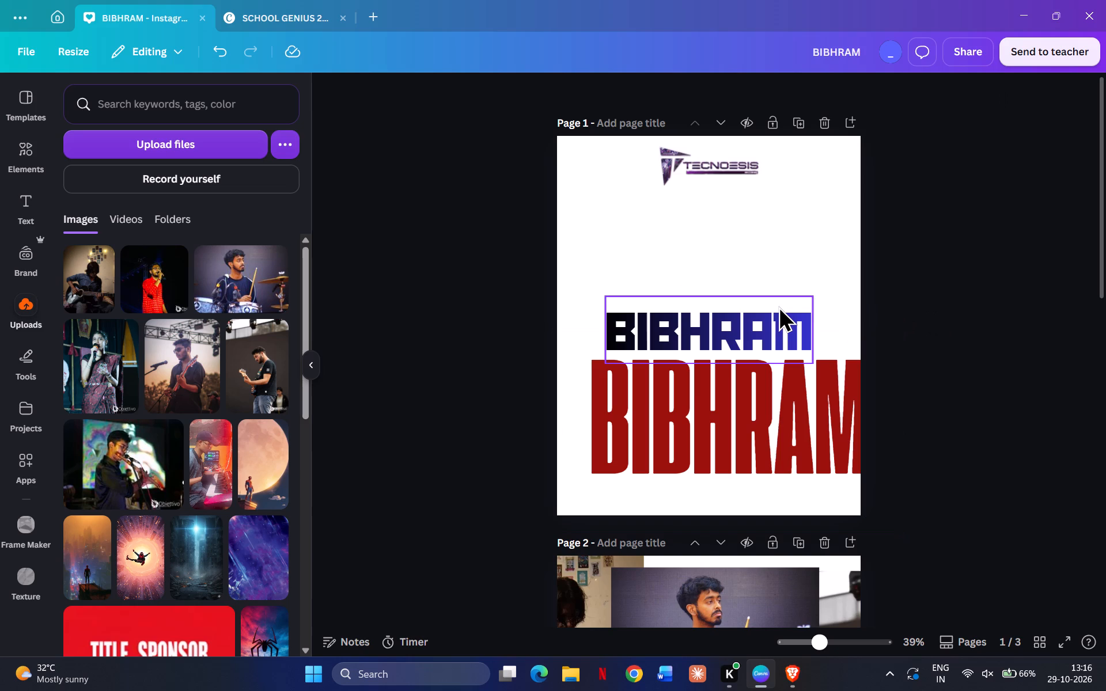
click(778, 306)
key(Delete)
Move the red BIBHRAM title to the middle of page 1 and narrow its text box to fit closely around the word.
drag(801, 442, 783, 373)
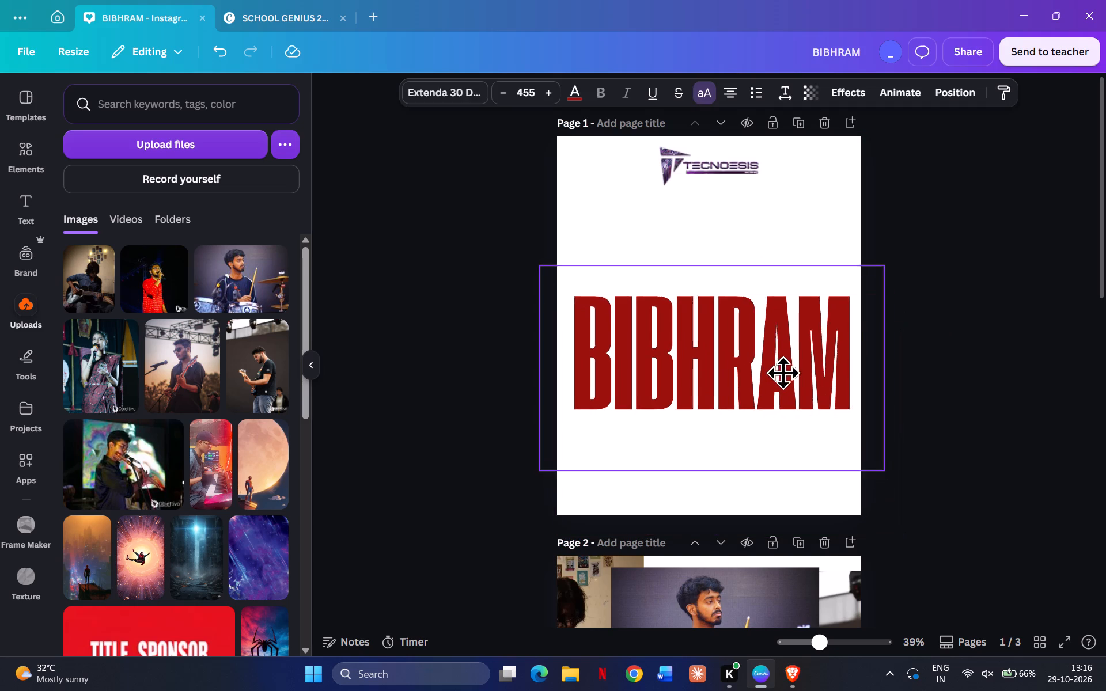
drag(783, 373, 784, 365)
drag(886, 354, 859, 359)
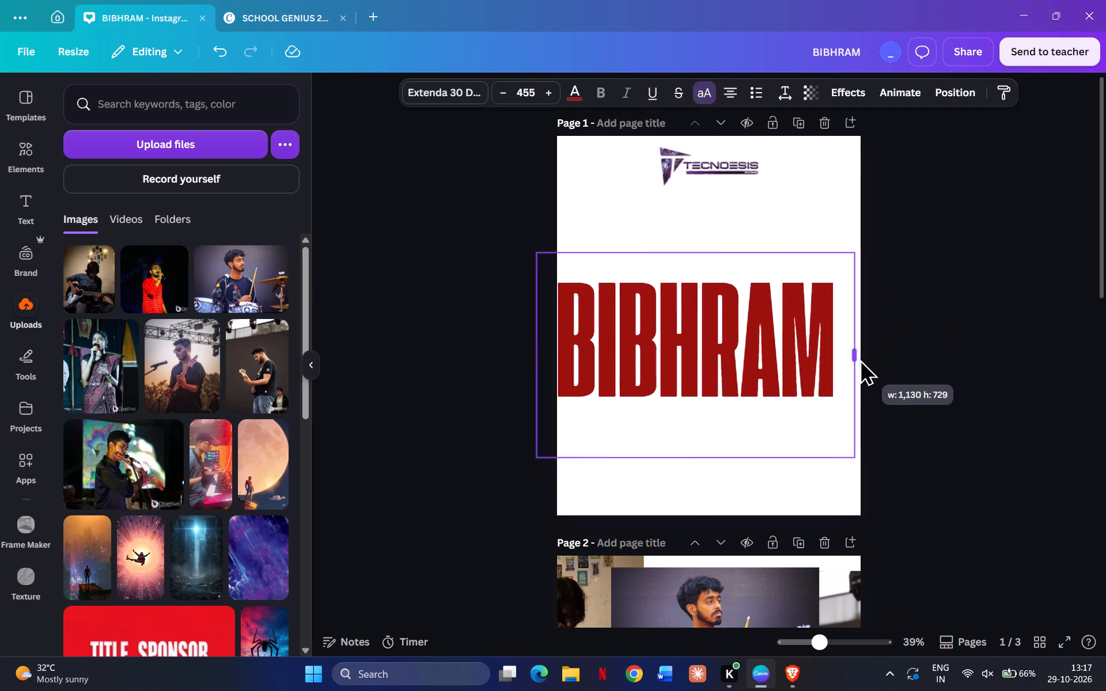
drag(859, 359, 842, 360)
drag(748, 370, 776, 374)
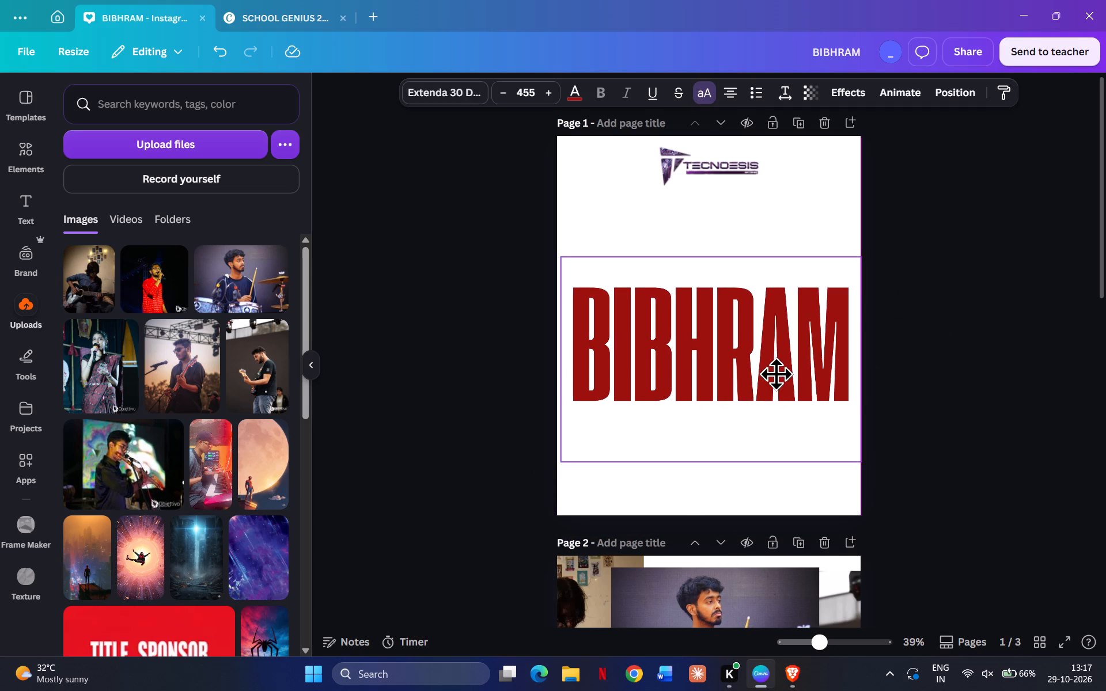
drag(776, 374, 770, 373)
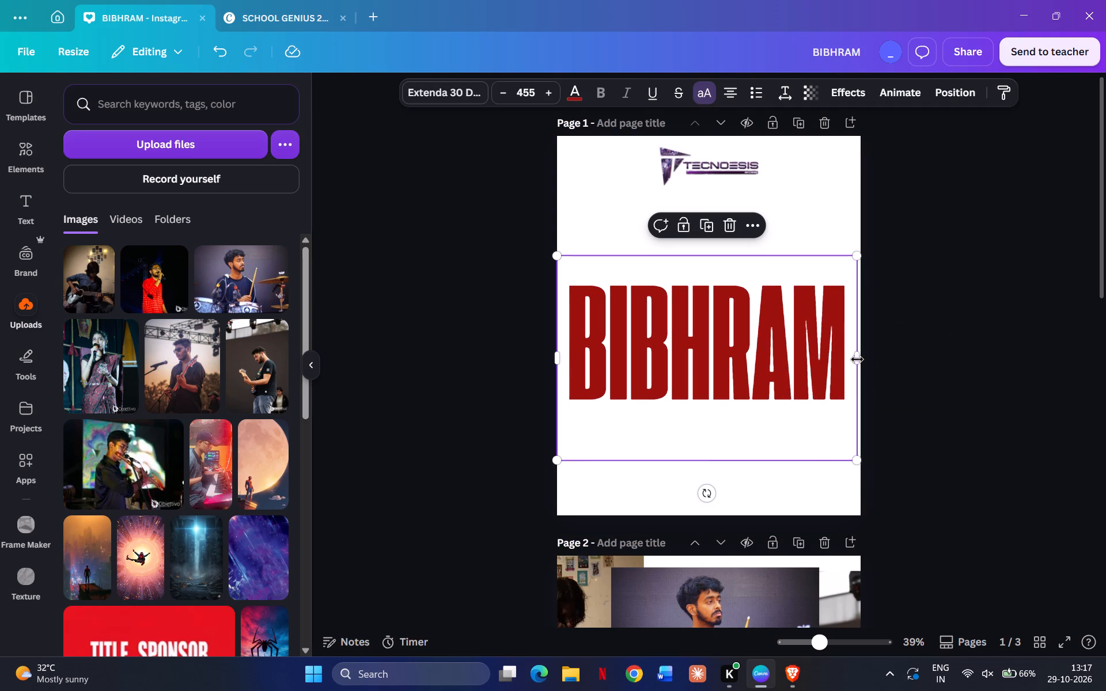
drag(858, 357, 834, 359)
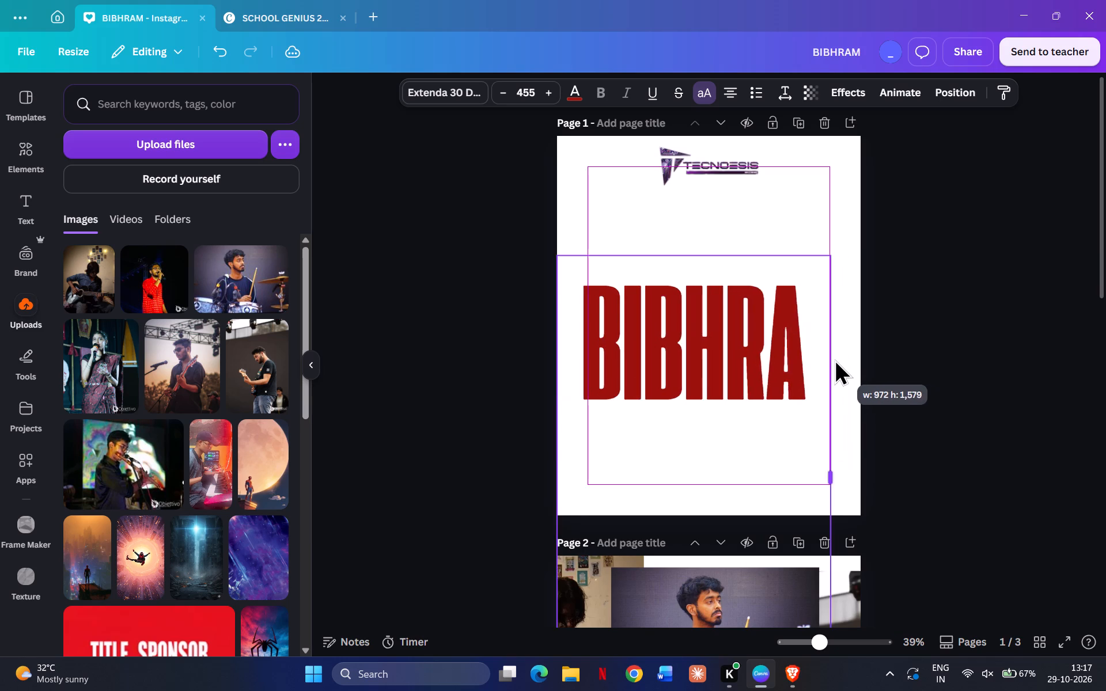
drag(834, 359, 838, 359)
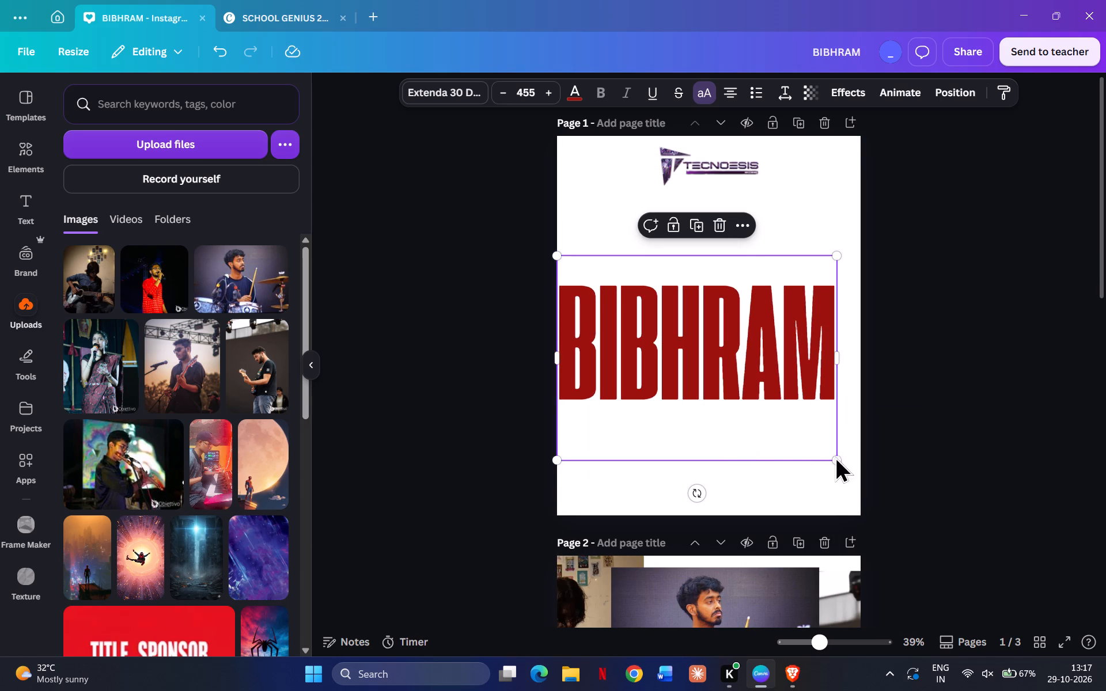
Scale the BIBHRAM title down to font size 356, centre it on page 1 and widen its text box slightly.
drag(835, 456, 752, 287)
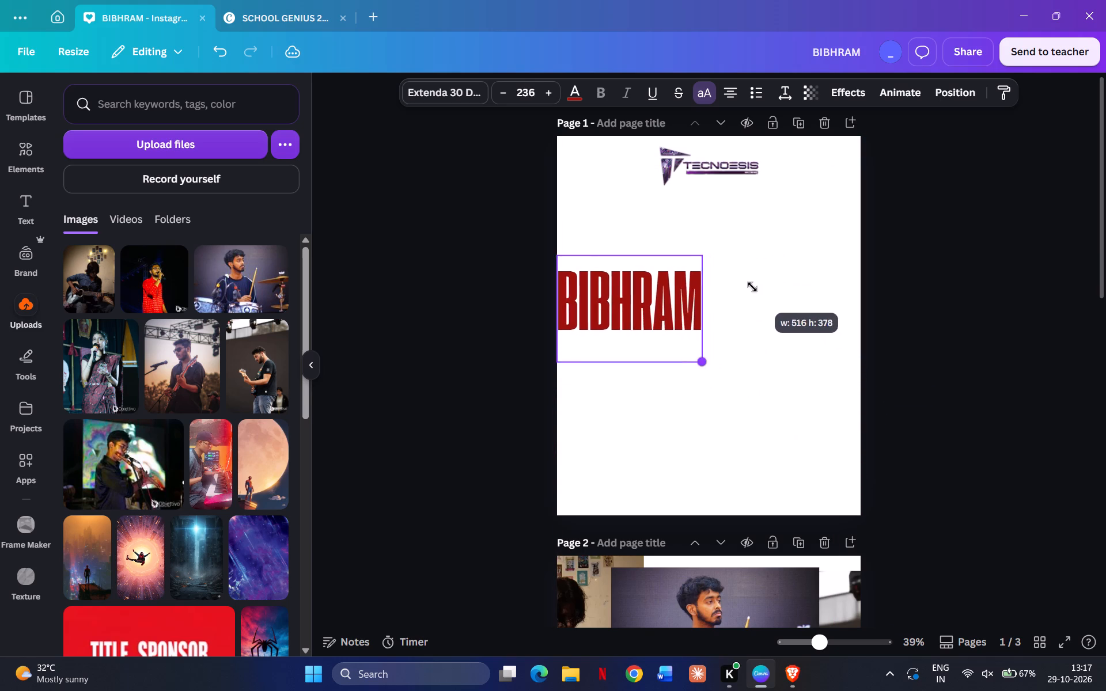
drag(752, 287, 816, 354)
drag(709, 330, 748, 339)
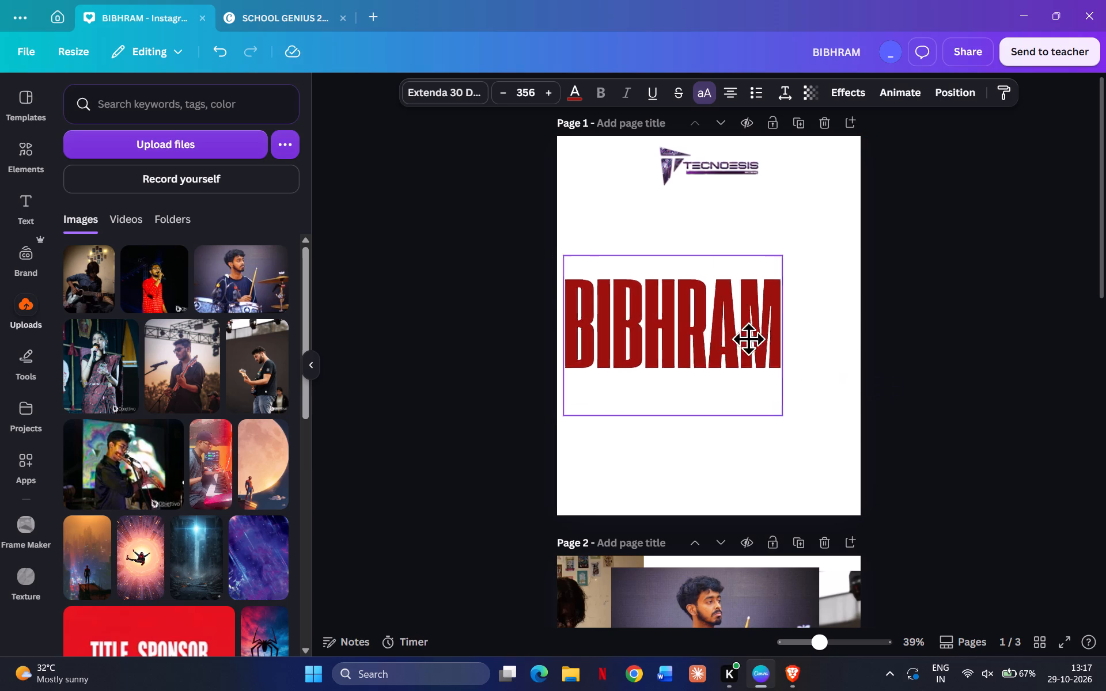
drag(748, 339, 737, 339)
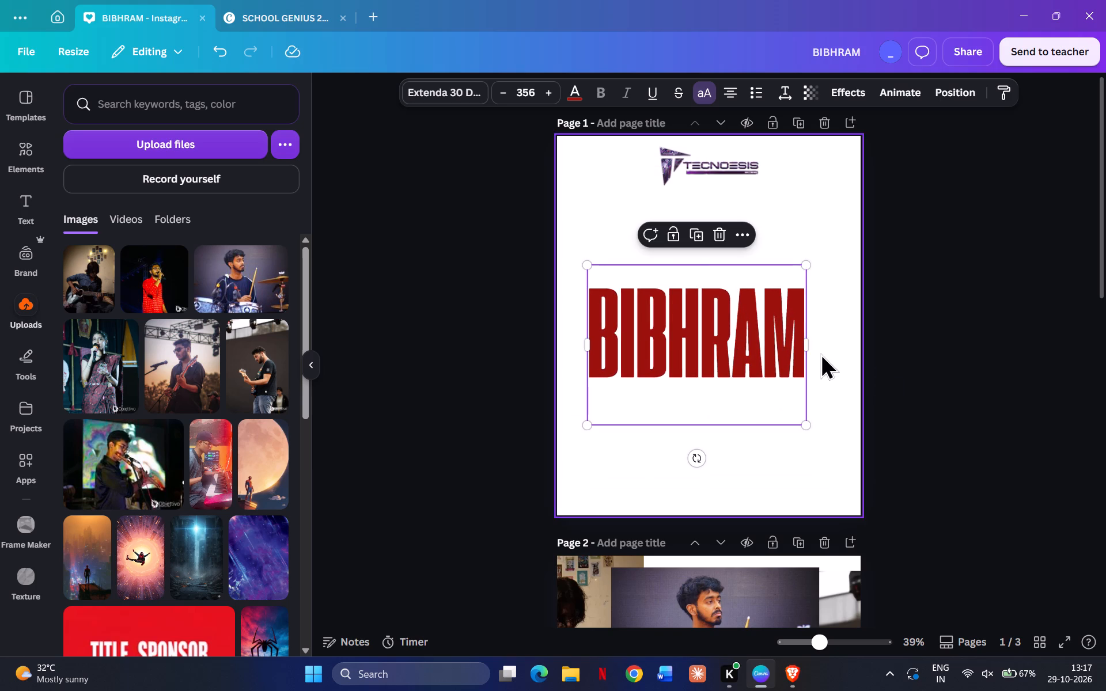
drag(808, 348, 830, 347)
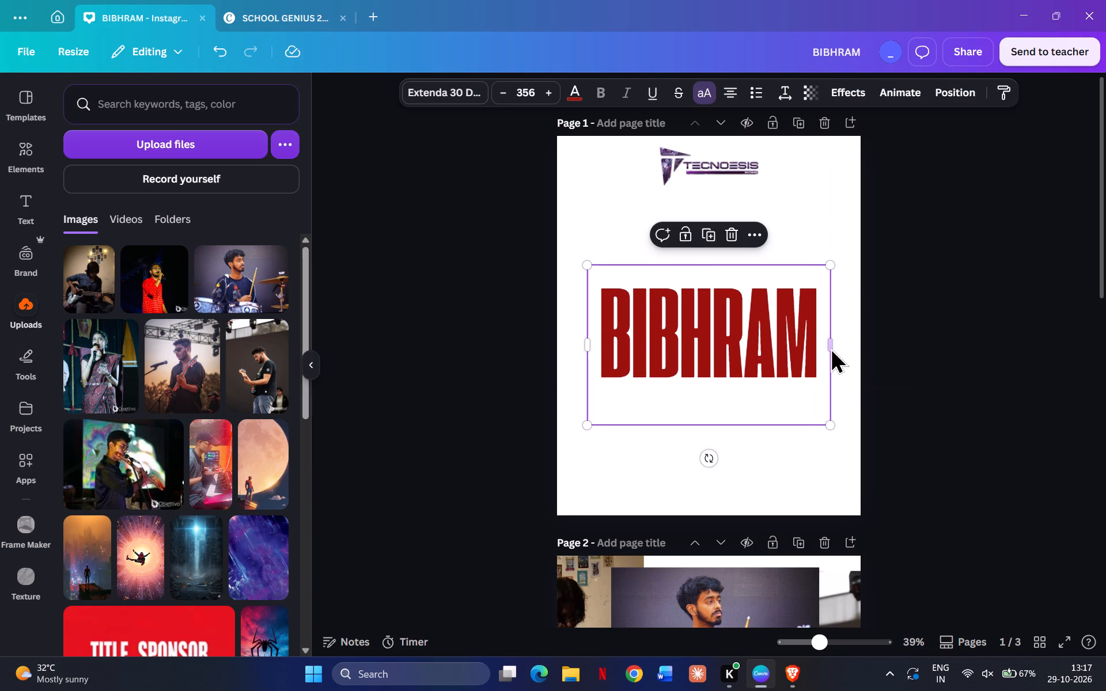
click(960, 356)
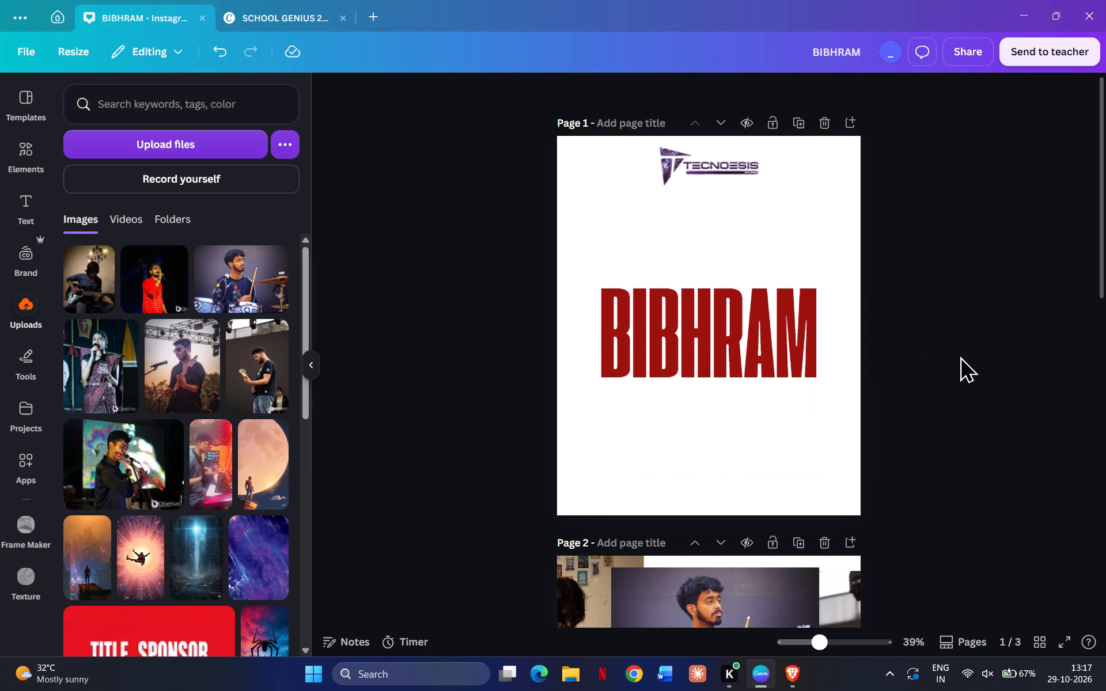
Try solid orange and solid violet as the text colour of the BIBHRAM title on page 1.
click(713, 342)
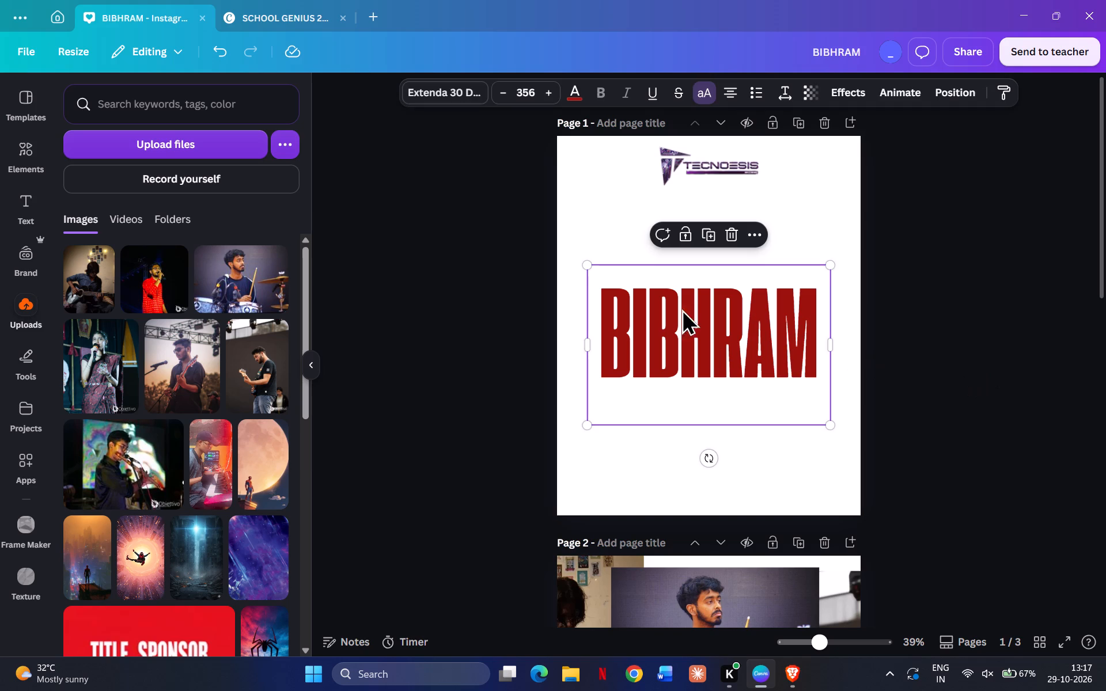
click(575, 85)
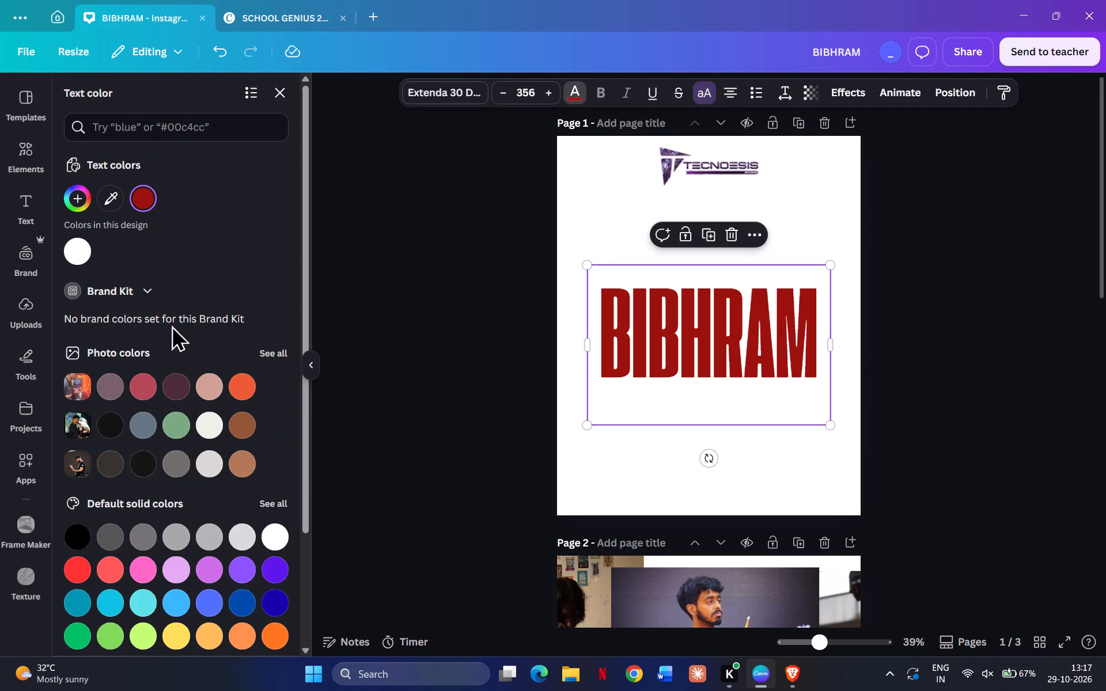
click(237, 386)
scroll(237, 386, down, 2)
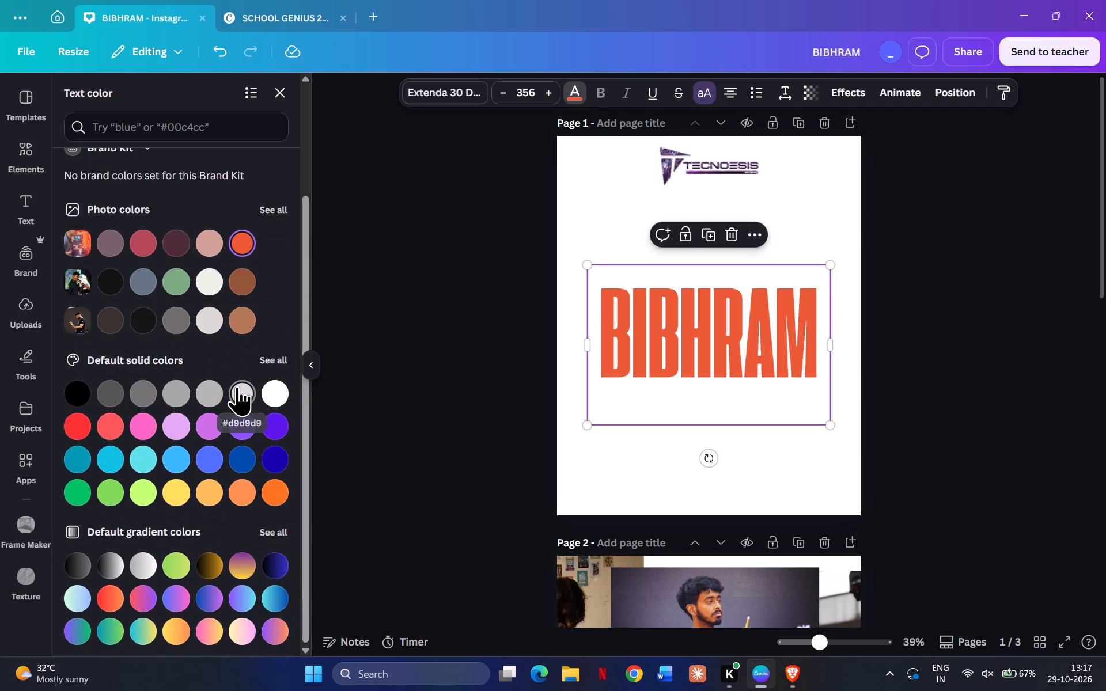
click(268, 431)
Compare default gradients on the BIBHRAM title, including blue-to-purple, and apply the vertical purple-to-gold gradient.
scroll(268, 431, down, 1)
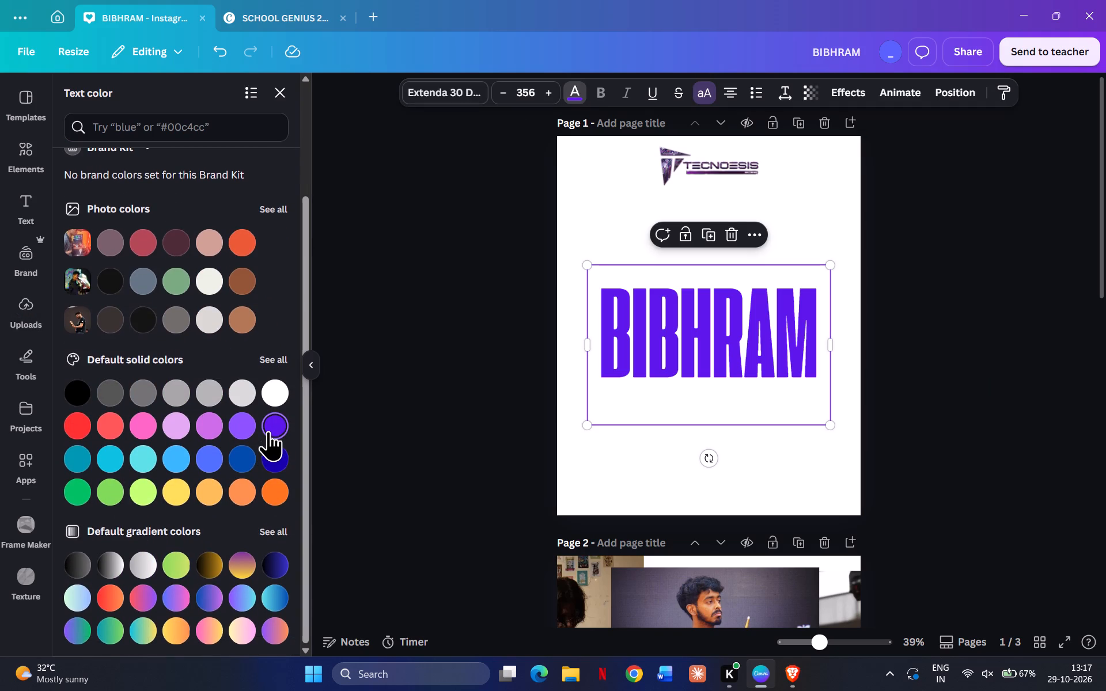
scroll(234, 429, down, 2)
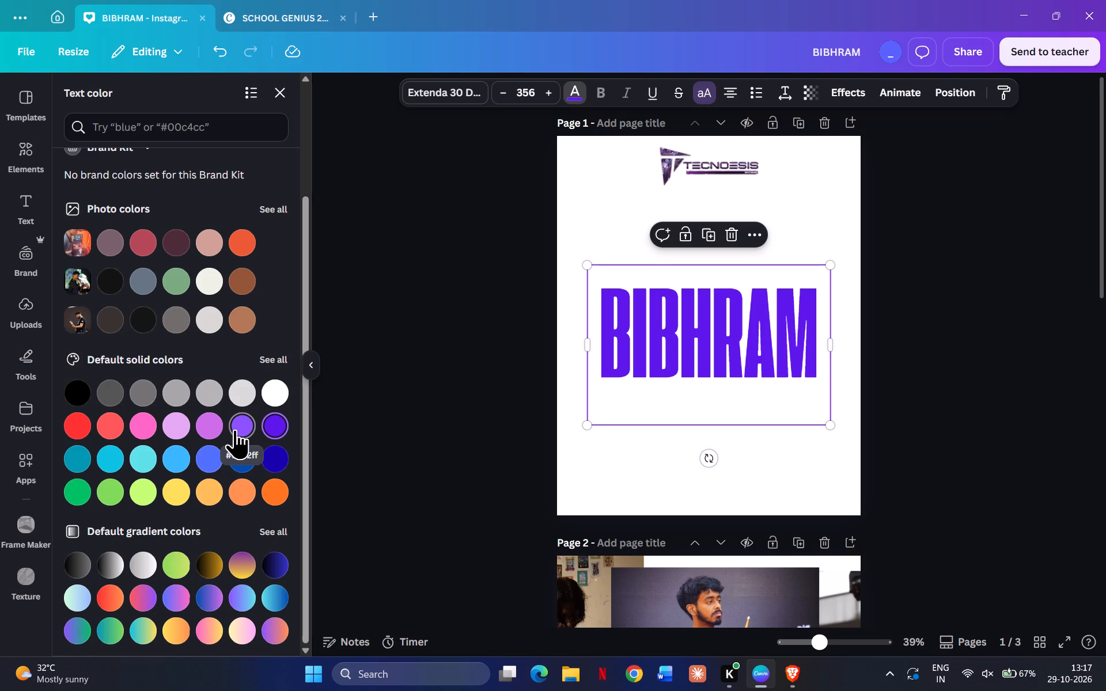
scroll(234, 429, down, 1)
click(204, 591)
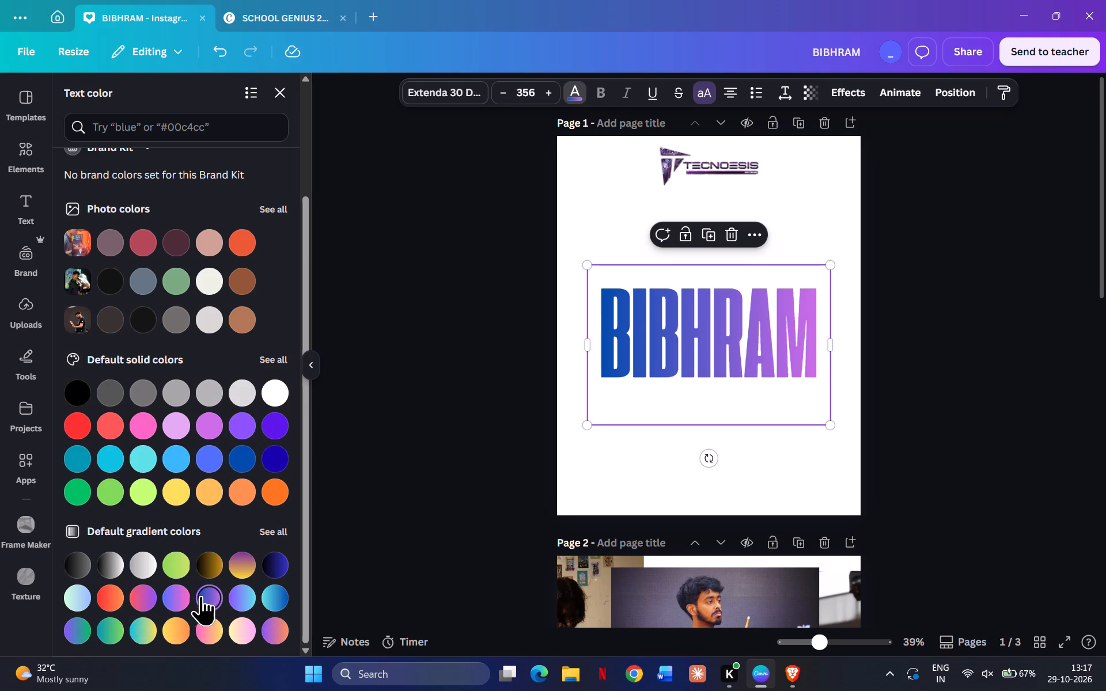
click(165, 599)
click(242, 567)
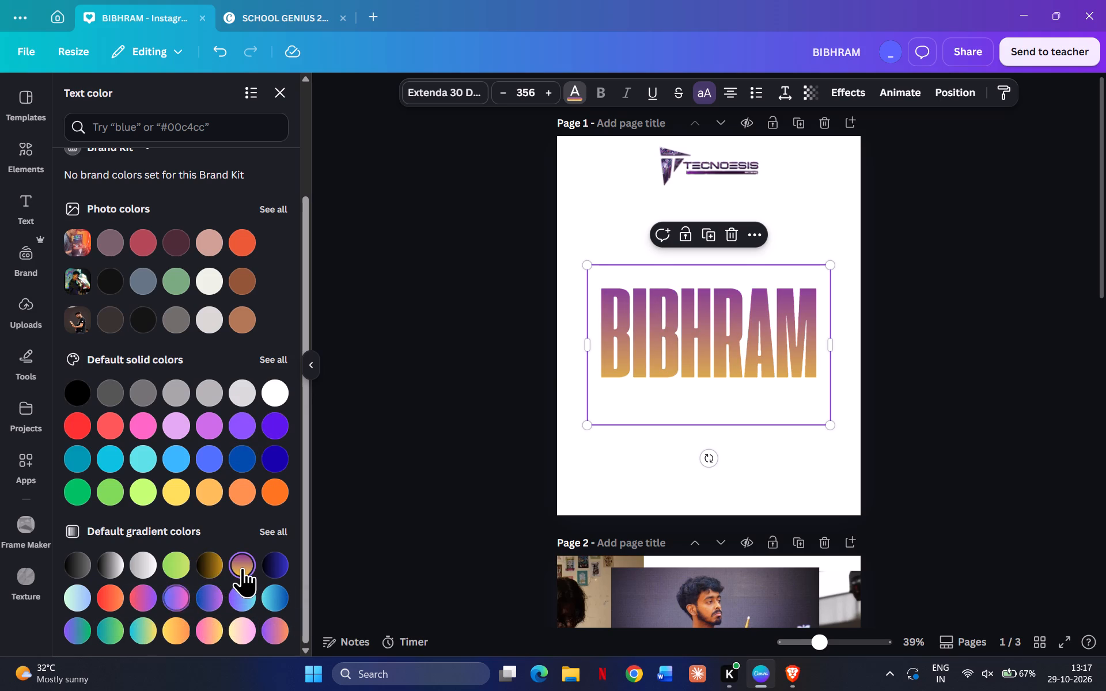
click(217, 564)
click(241, 560)
Open the full collection of default gradient colours for the BIBHRAM title.
click(279, 532)
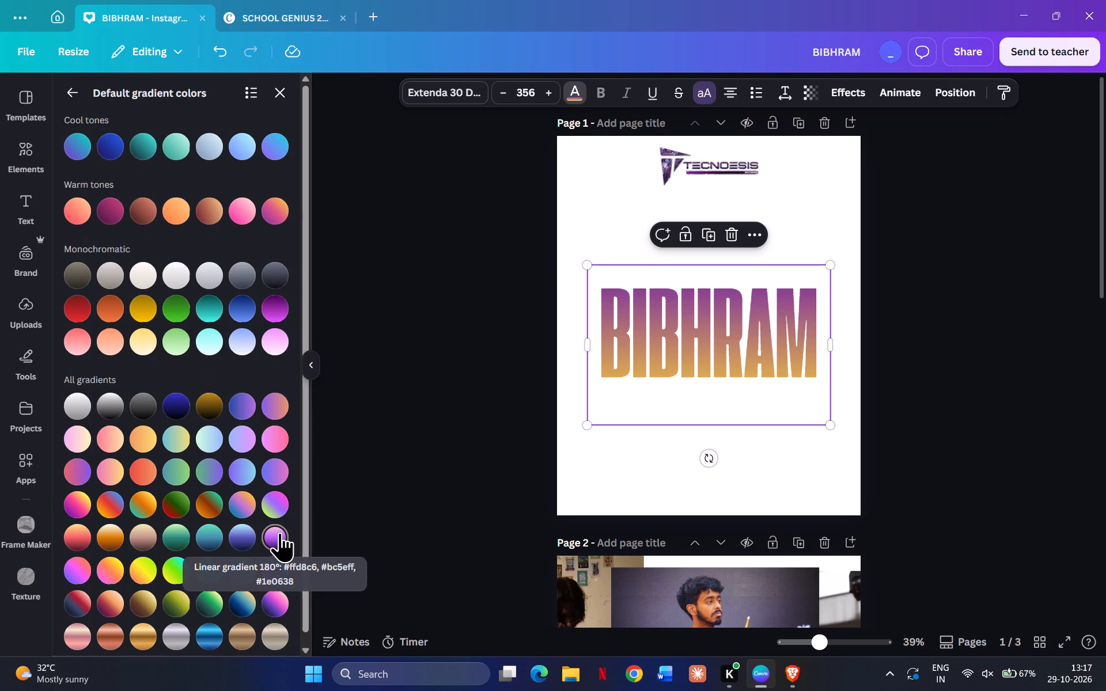
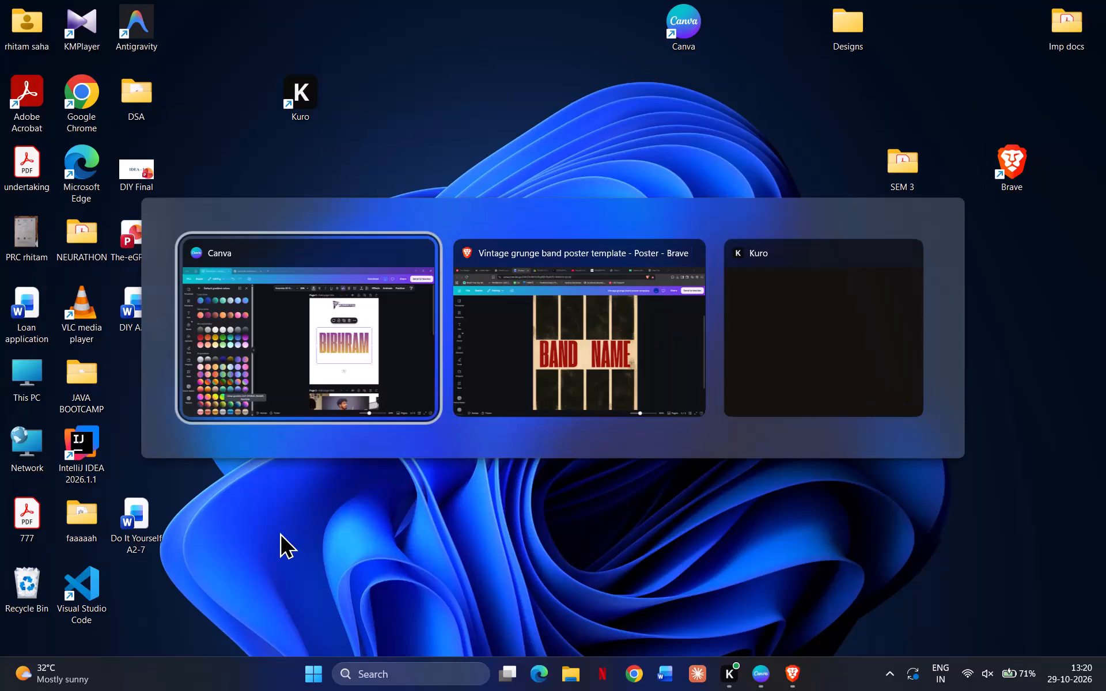
Reopen the full collection of default gradient colours for the BIBHRAM title on page 1.
double_click(938, 527)
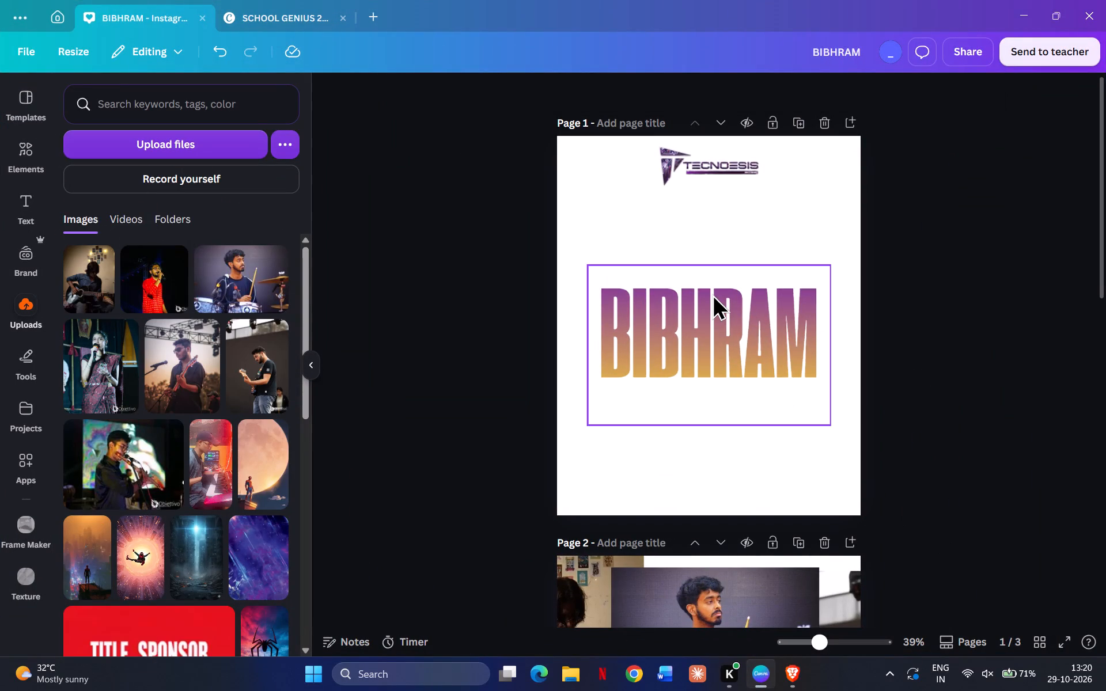
click(712, 294)
click(570, 100)
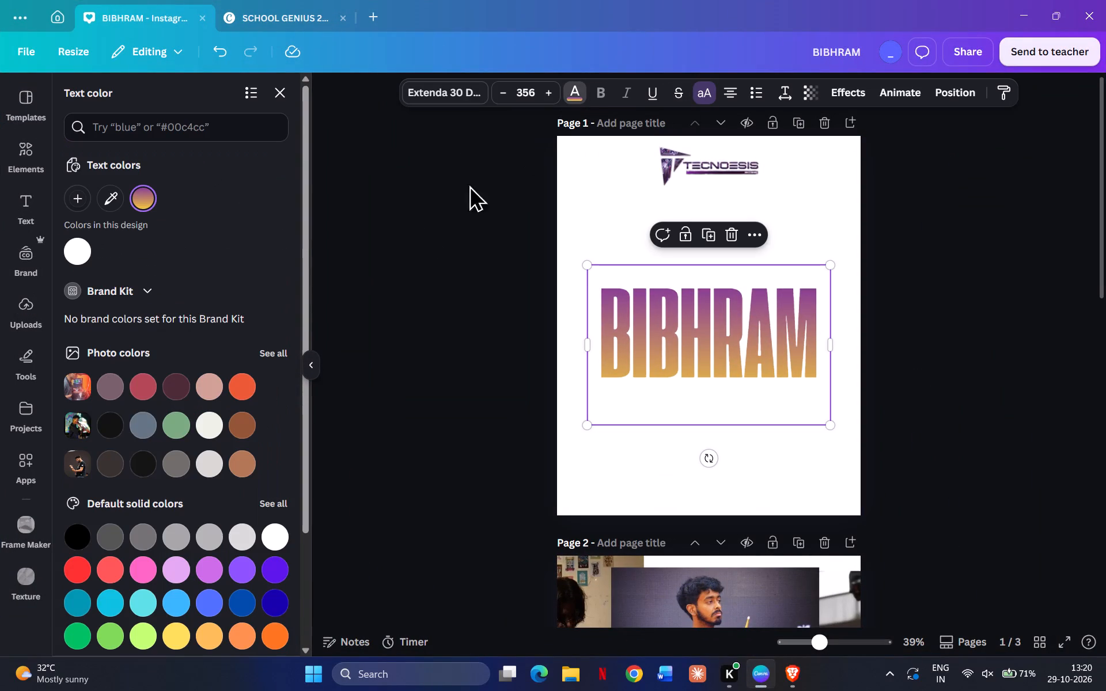
scroll(199, 413, down, 5)
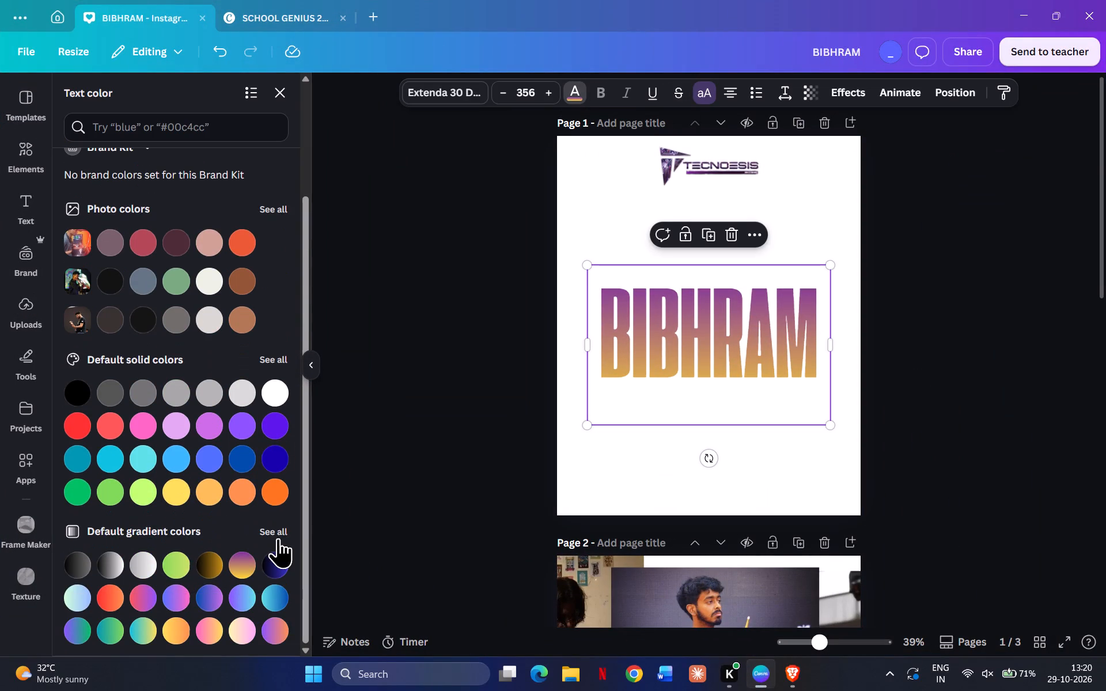
click(283, 530)
scroll(261, 438, down, 3)
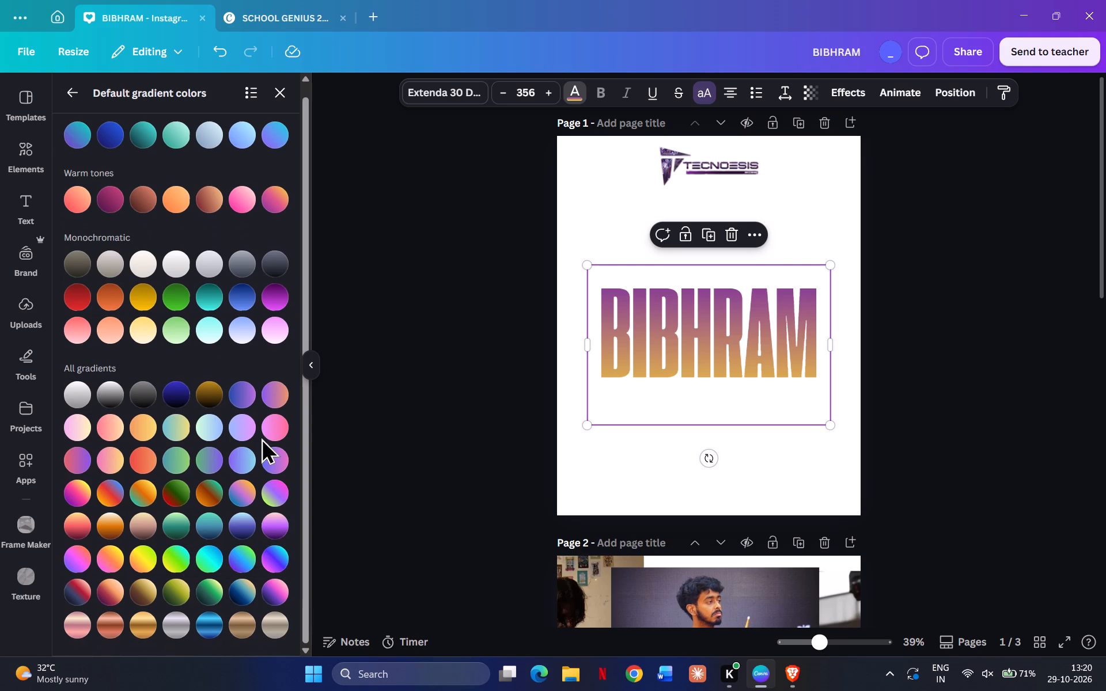
Compare pastel, black, multicolour and neon gradients on the BIBHRAM title, and apply the 90° red-to-orange gradient #eb4b3f to #f0945b.
click(202, 429)
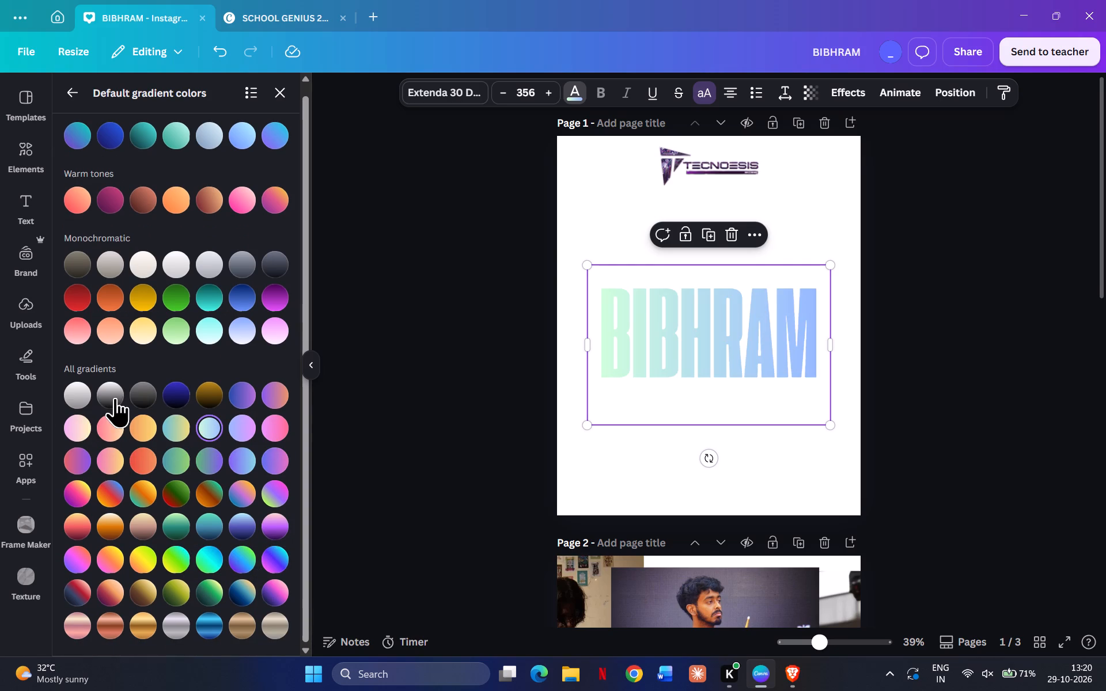
click(115, 398)
click(147, 394)
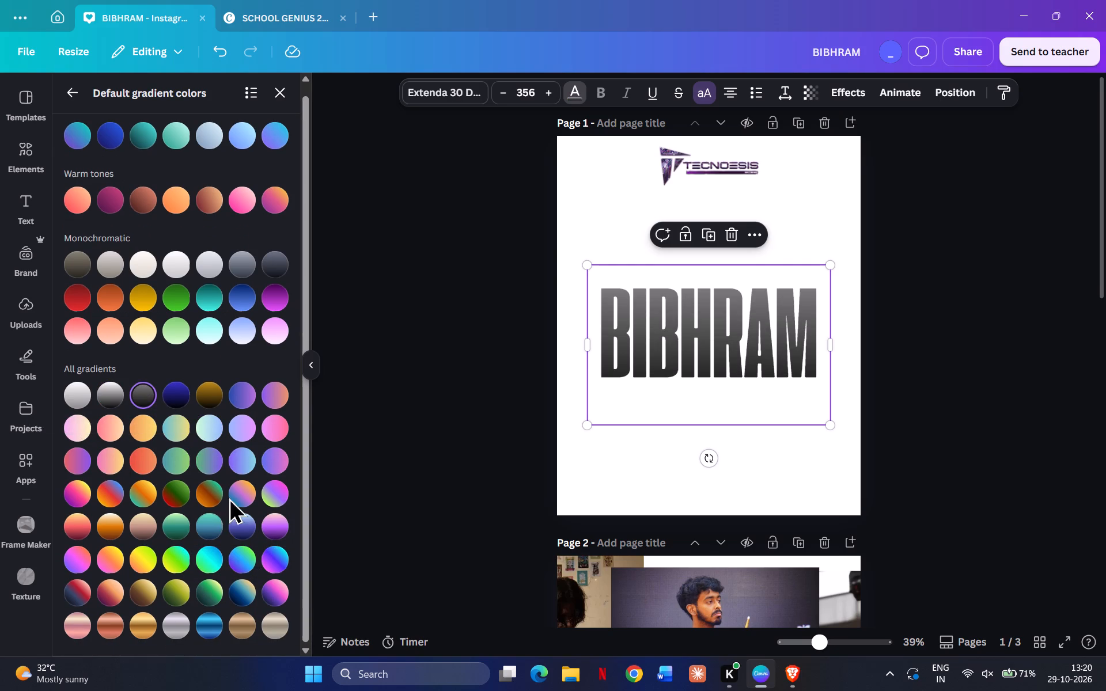
click(203, 502)
scroll(203, 502, down, 2)
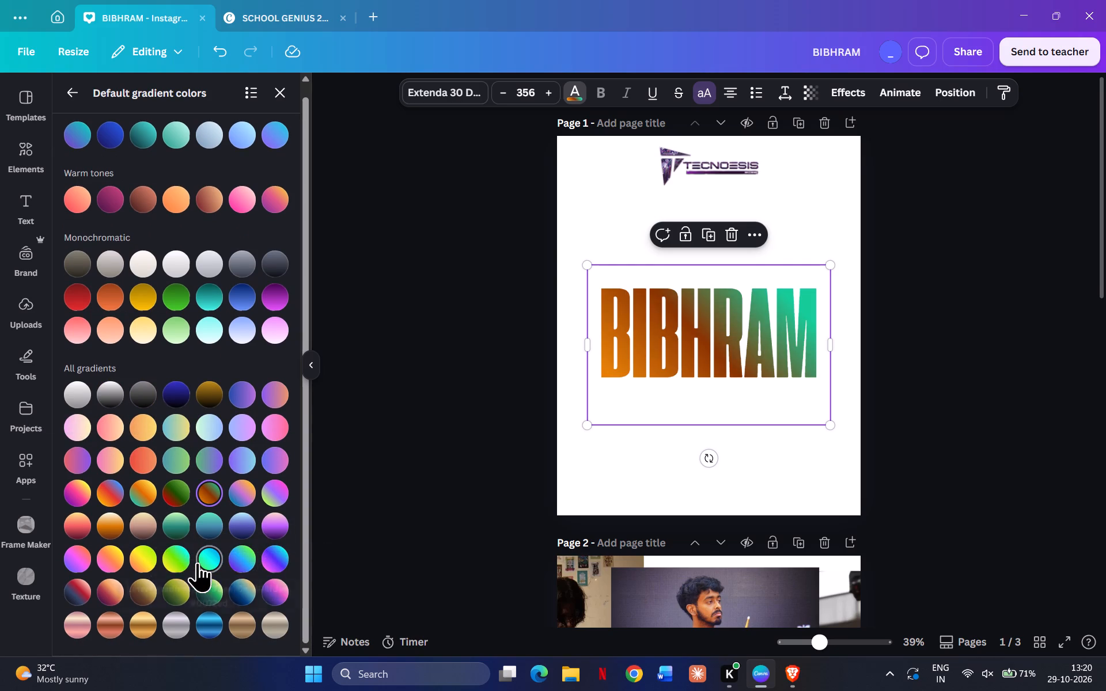
click(196, 562)
click(173, 562)
scroll(225, 565, down, 1)
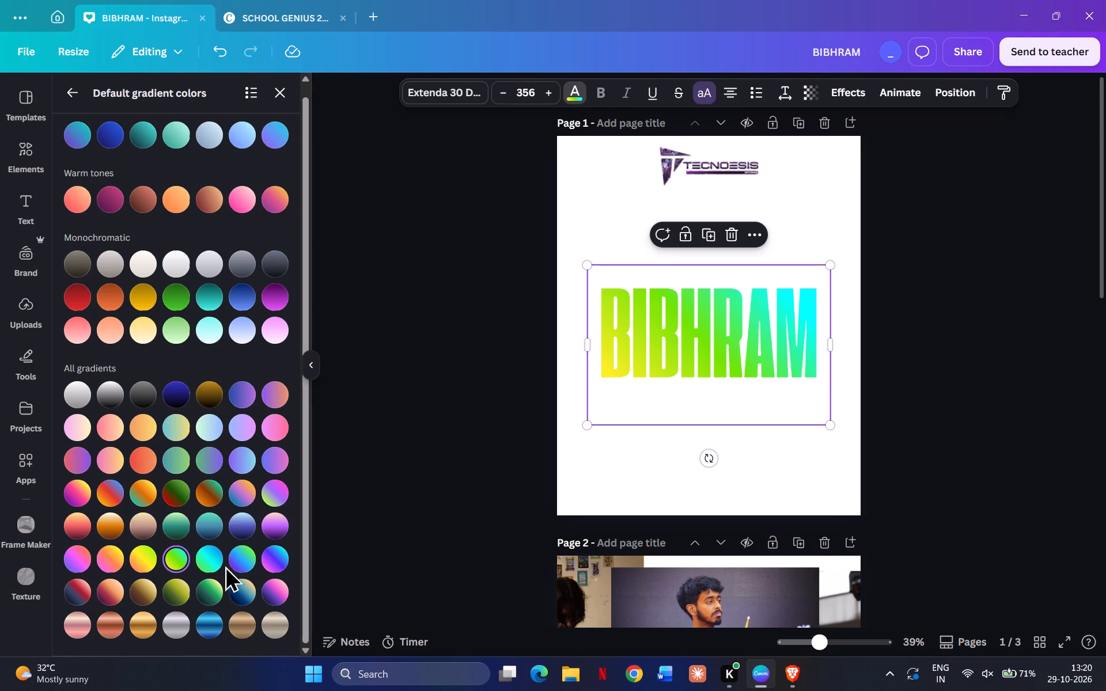
scroll(225, 565, down, 1)
click(251, 563)
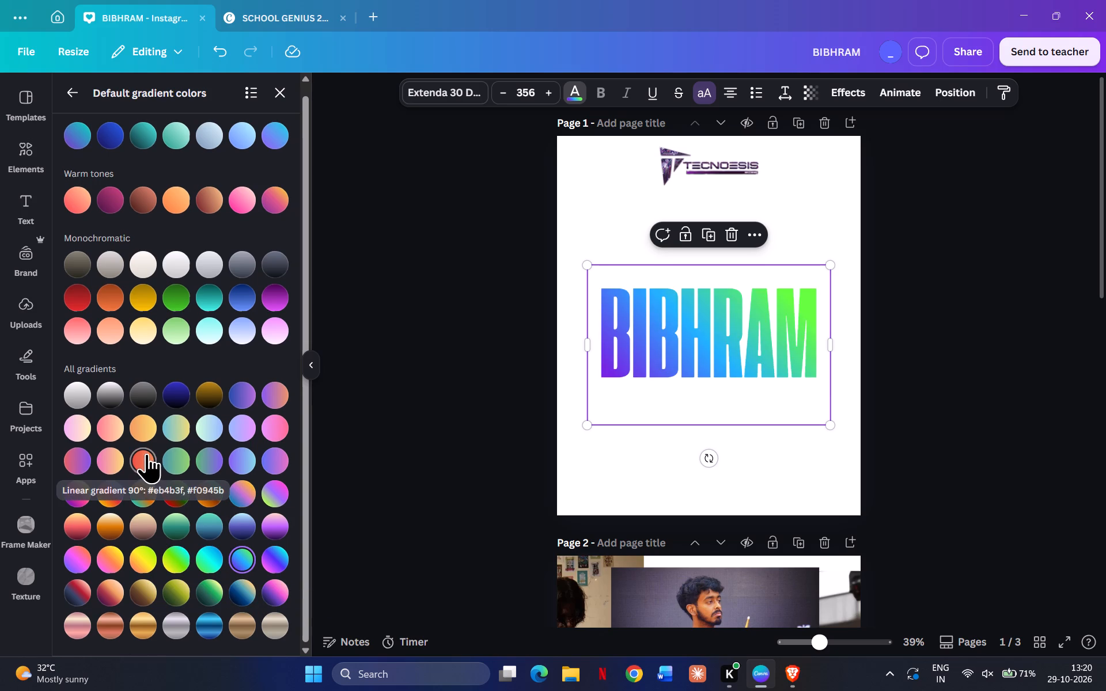
click(142, 457)
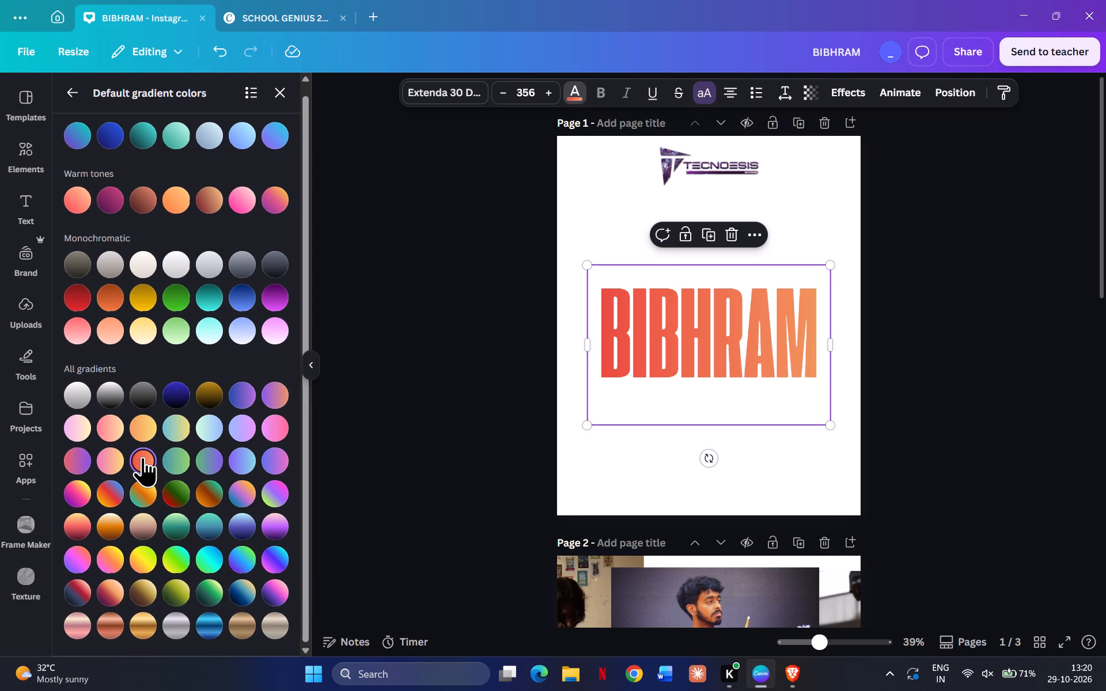
Examine the Tecno Scheme page and nearby pages of the SCHOOL GENIUS 26 ALL DESIGNS file, and return to the BIBHRAM design.
click(281, 11)
click(935, 422)
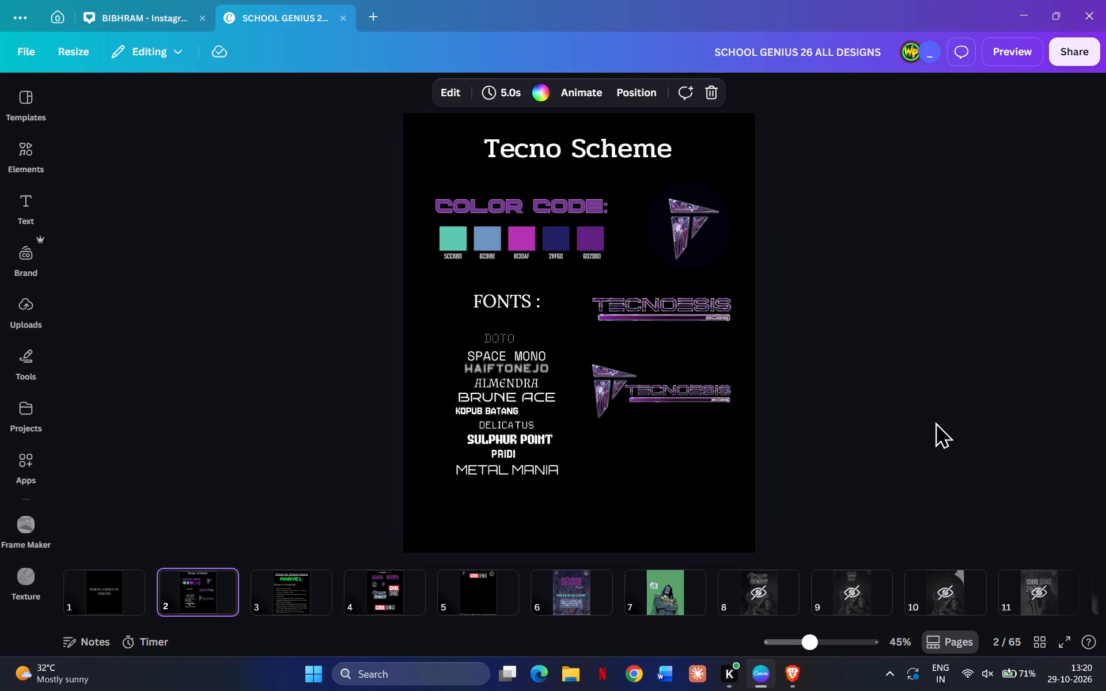
click(912, 51)
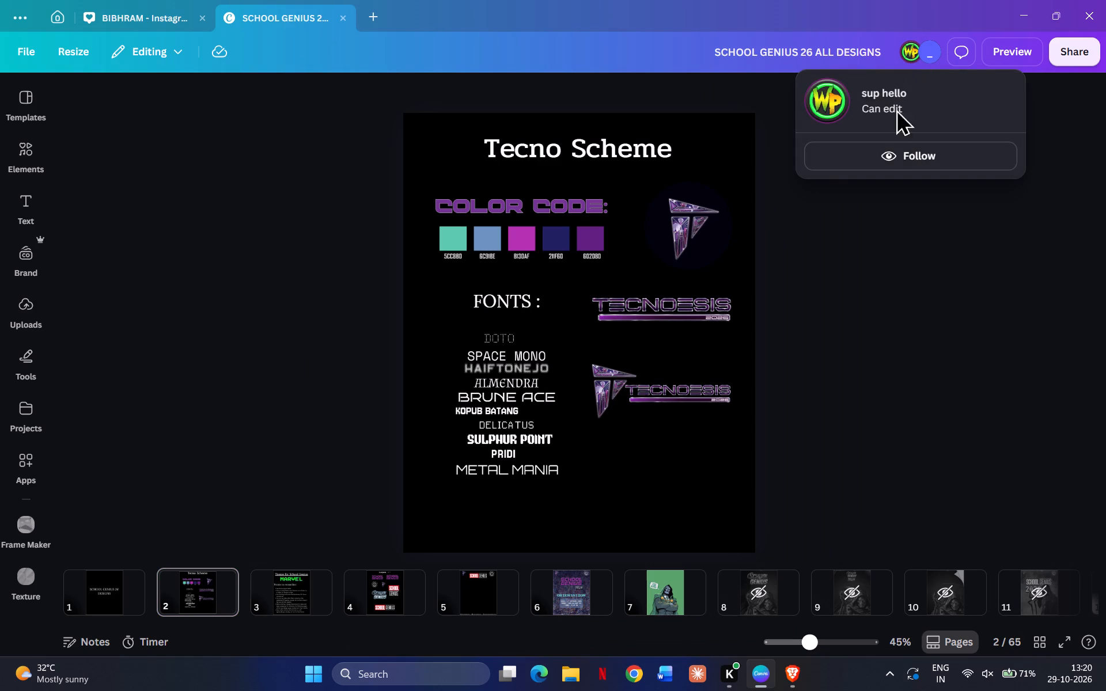
click(888, 272)
scroll(888, 272, down, 15)
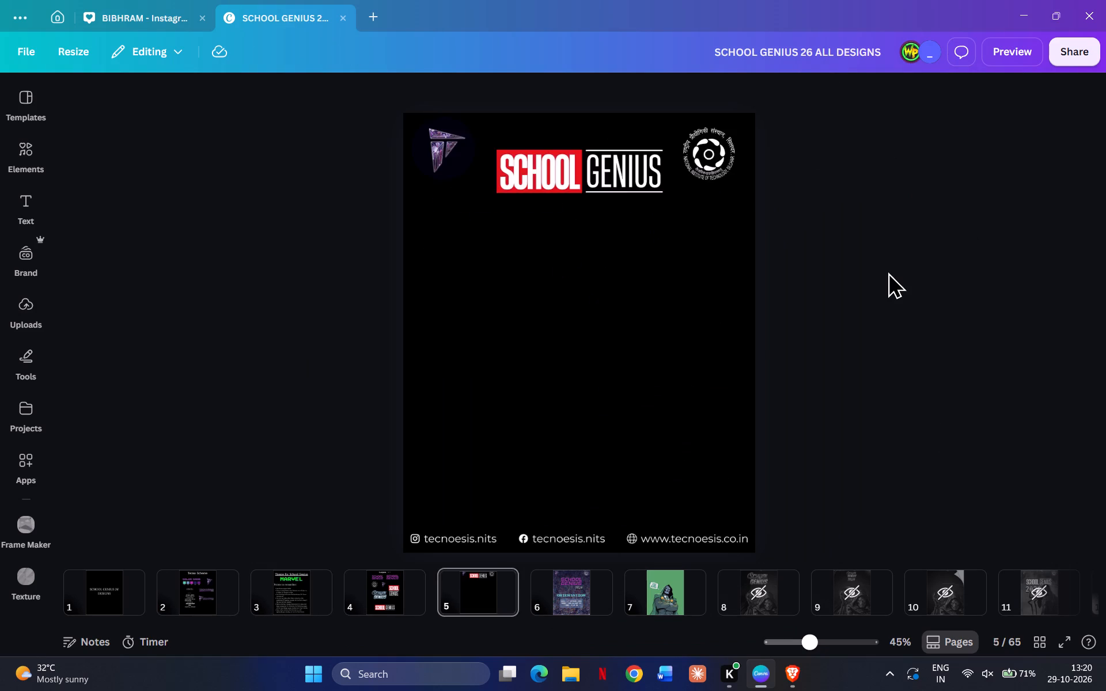
scroll(888, 272, down, 3)
scroll(888, 272, up, 20)
scroll(888, 272, up, 17)
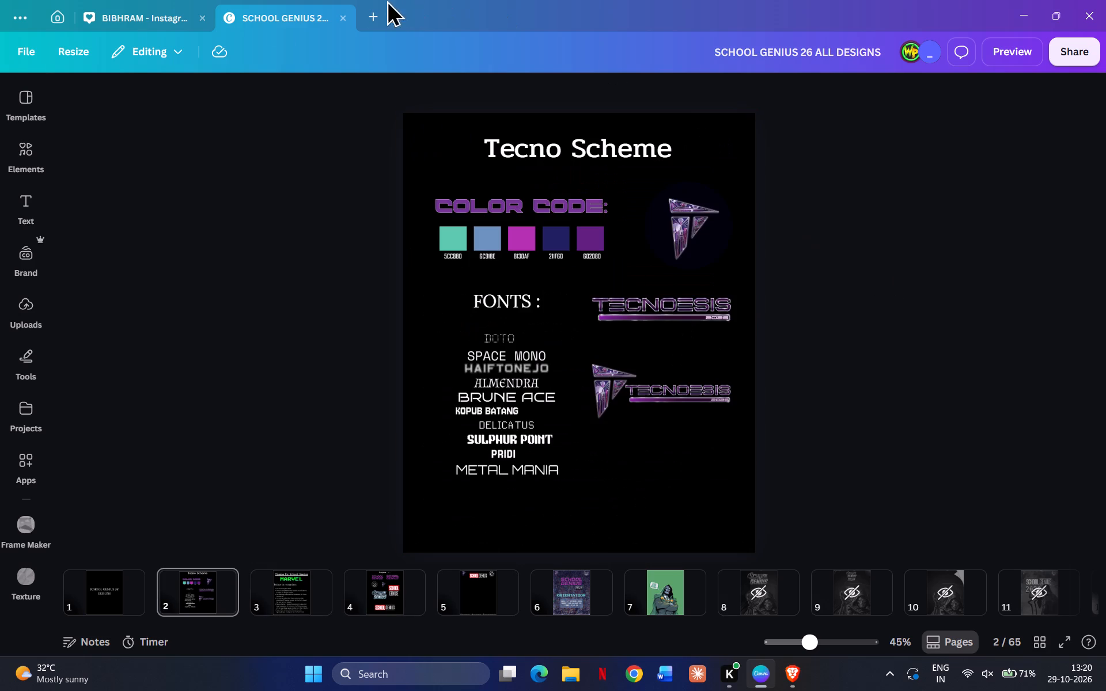
click(136, 25)
Open the home page and look through the recent designs.
click(58, 16)
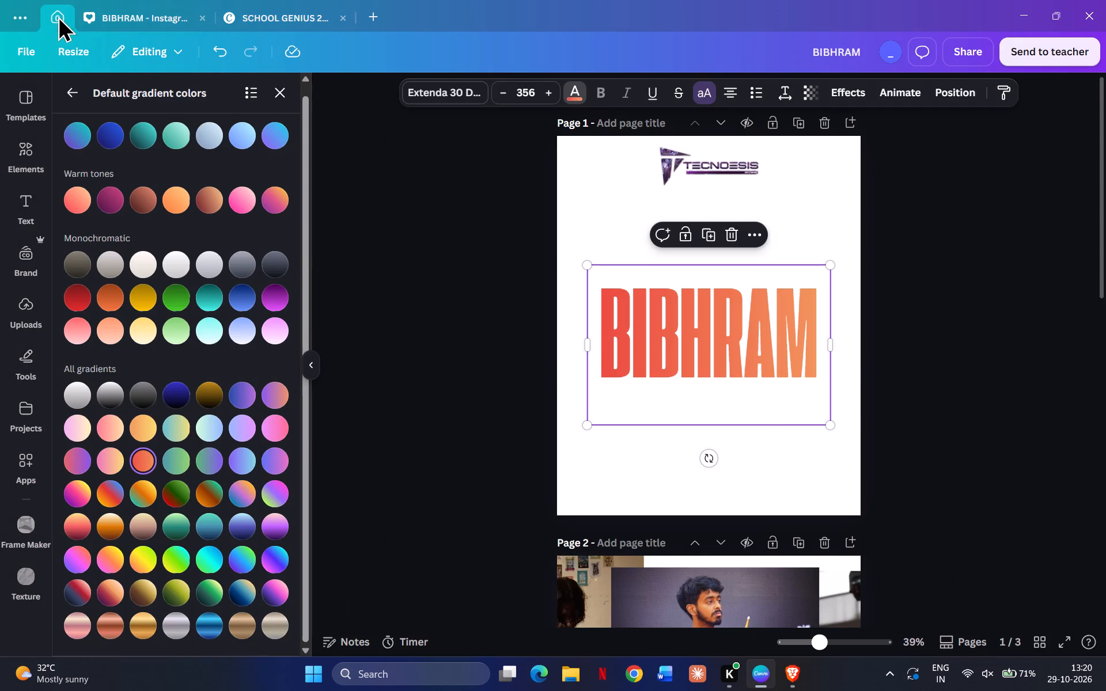
scroll(422, 413, down, 2)
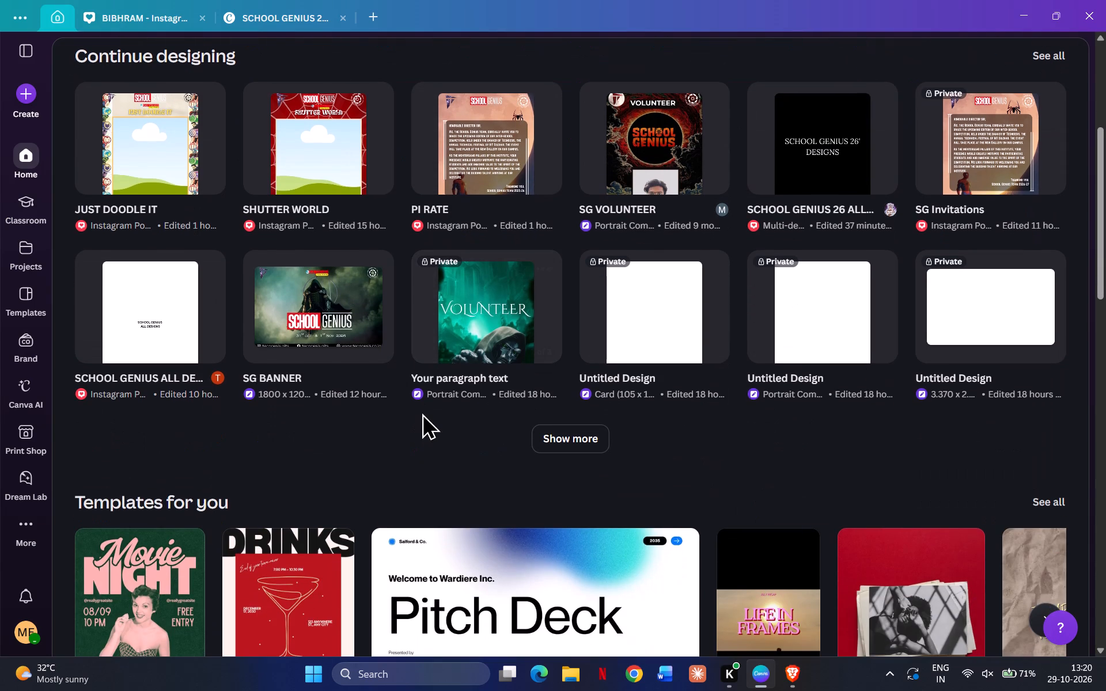